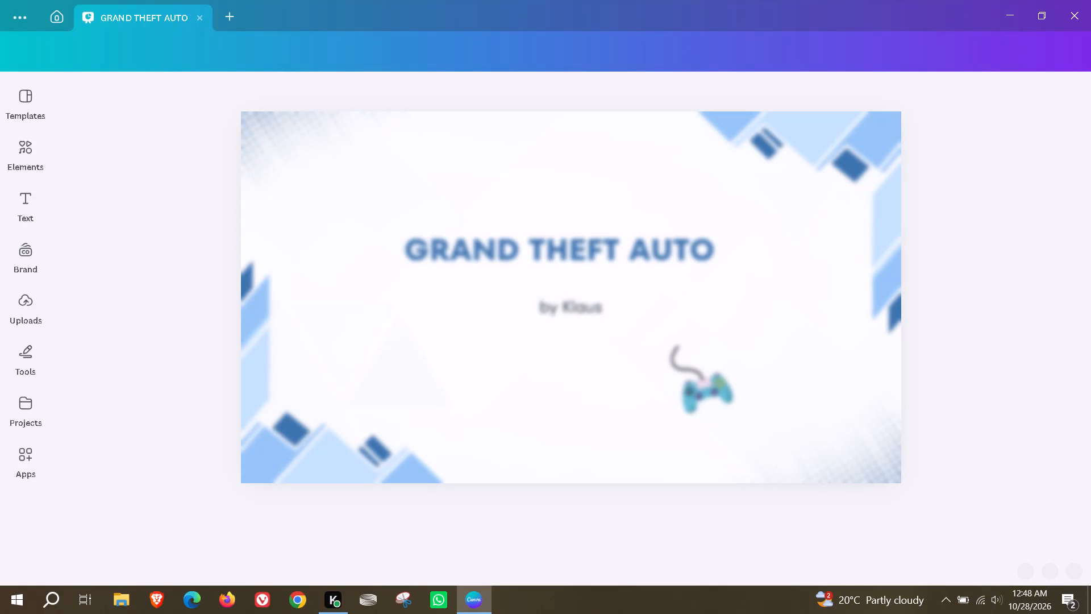
Close the open GRAND THEFT AUTO design.
{"action": "left_click", "coordinate": [233, 23]}
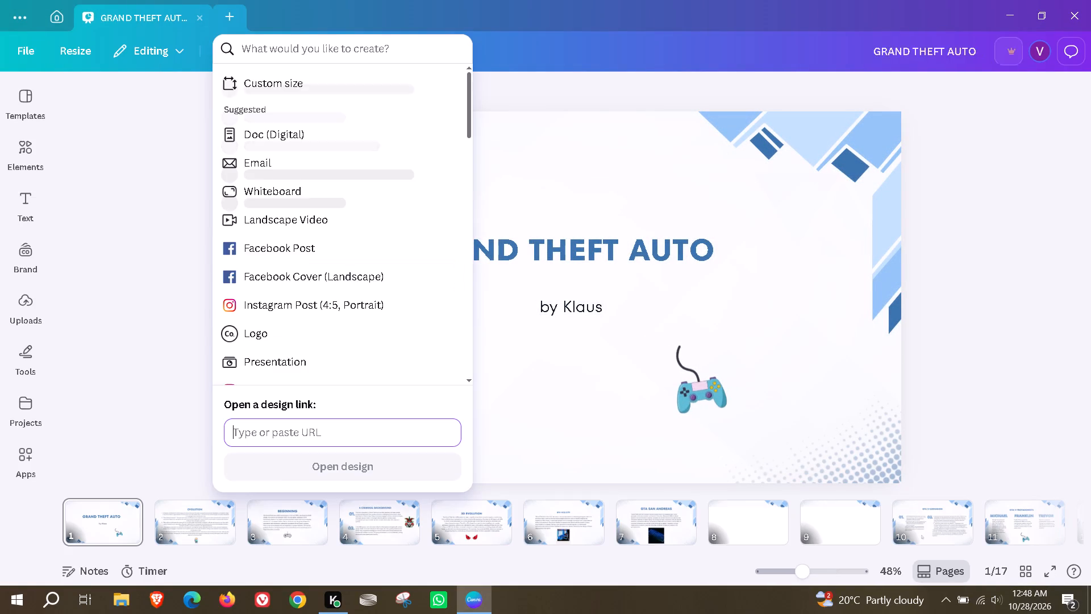
{"action": "left_click", "coordinate": [198, 17]}
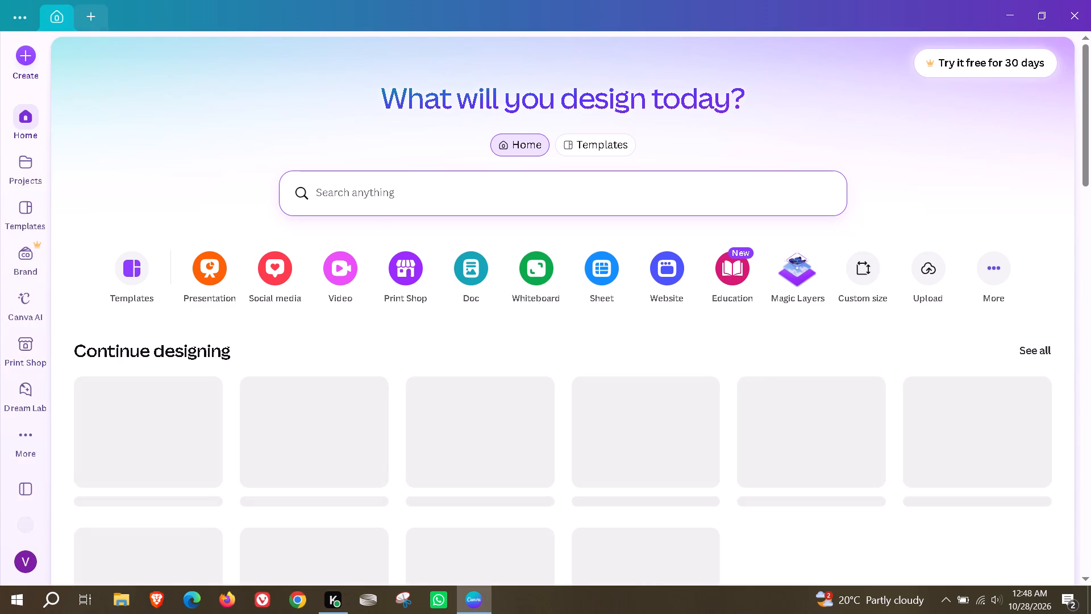
Create a new blank design of the Presentation type.
{"action": "left_click", "coordinate": [84, 23]}
{"action": "scroll", "coordinate": [145, 318], "scroll_direction": "down", "scroll_amount": 3}
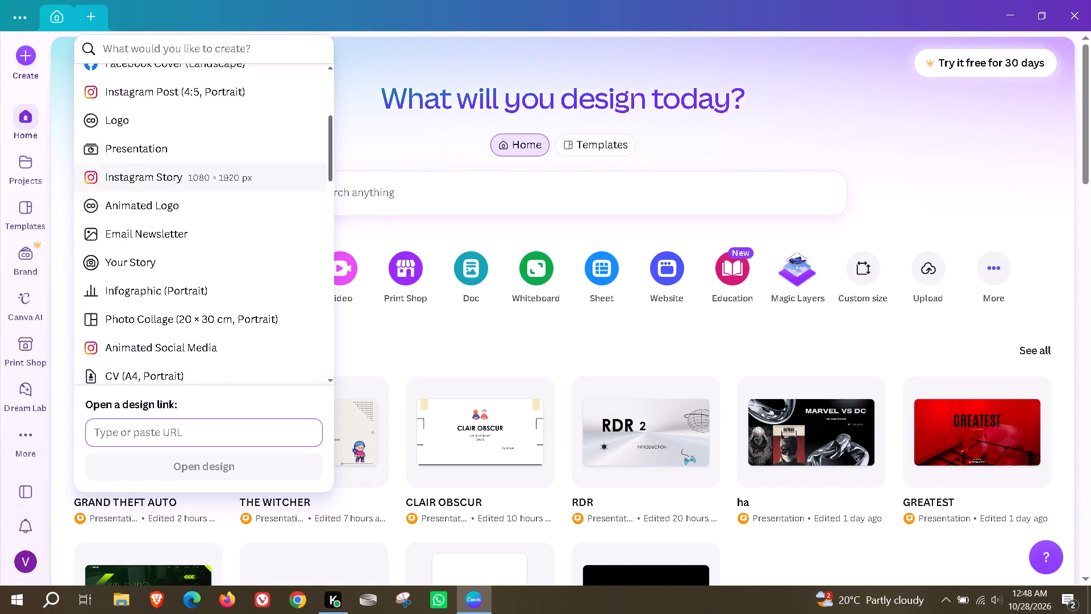
{"action": "scroll", "coordinate": [151, 309], "scroll_direction": "down", "scroll_amount": 6}
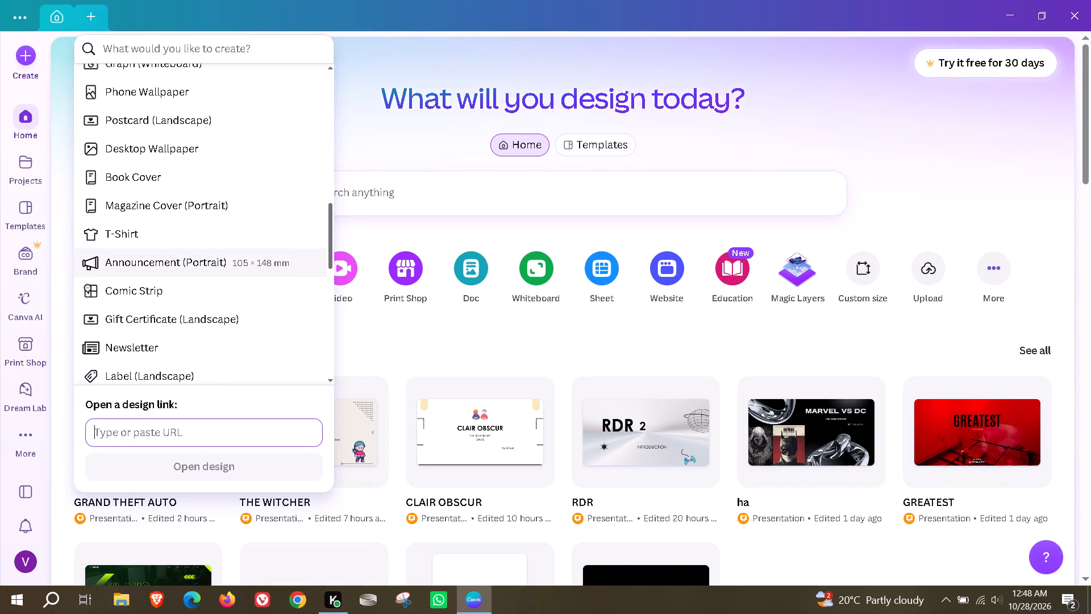
{"action": "scroll", "coordinate": [152, 284], "scroll_direction": "down", "scroll_amount": 2}
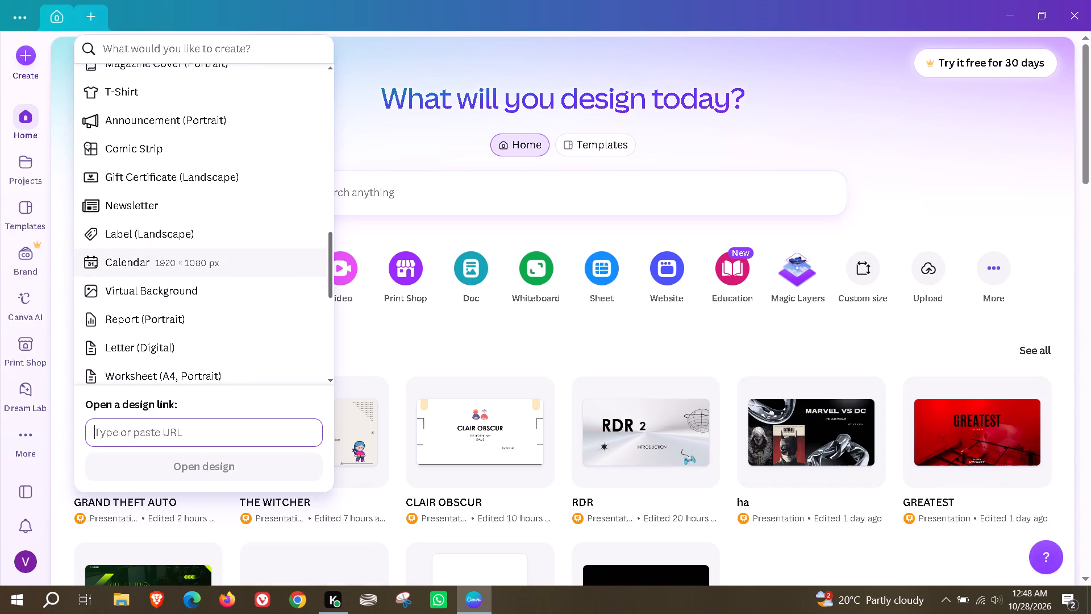
{"action": "scroll", "coordinate": [118, 259], "scroll_direction": "up", "scroll_amount": 4}
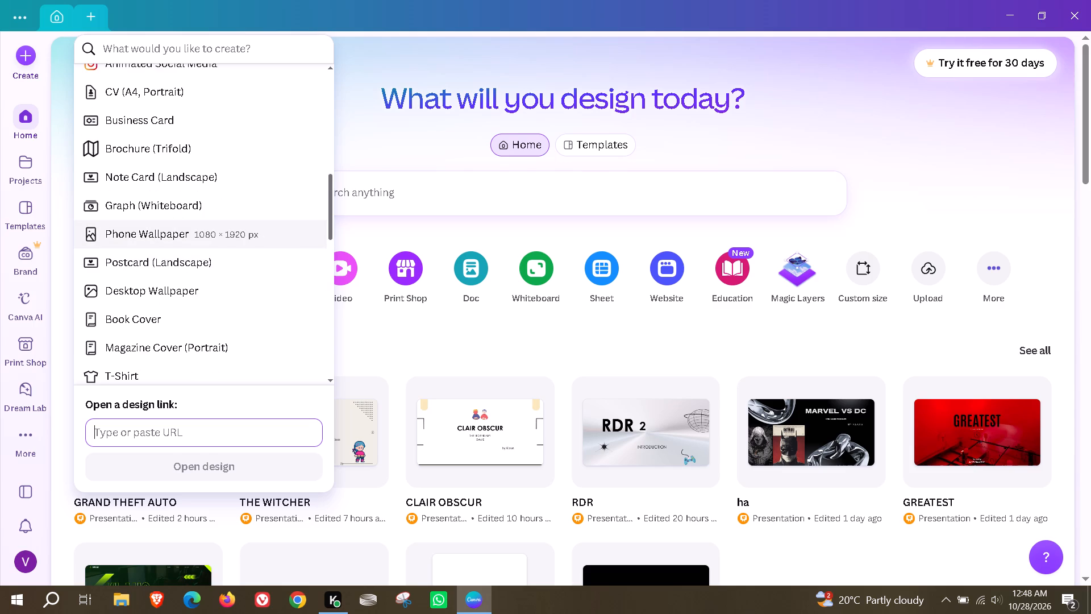
{"action": "scroll", "coordinate": [132, 202], "scroll_direction": "up", "scroll_amount": 4}
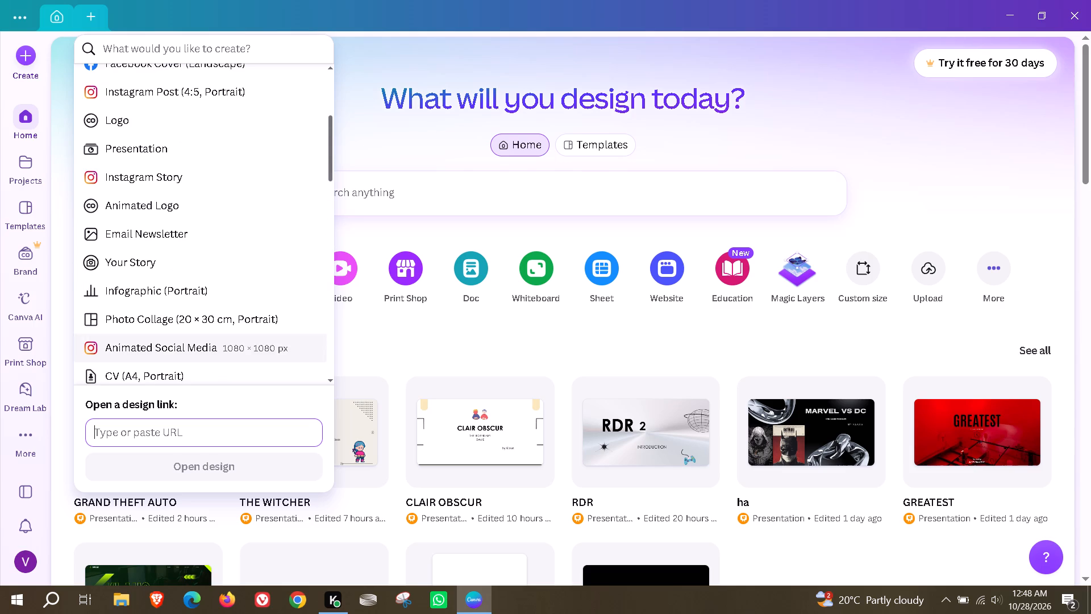
{"action": "left_click", "coordinate": [143, 156]}
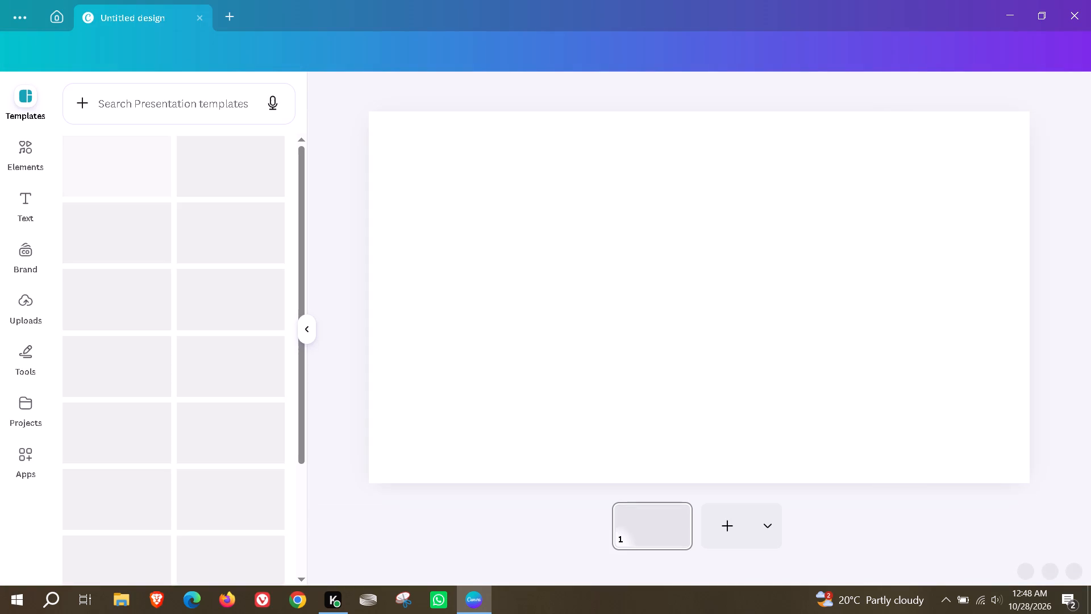
Apply the Business Proposal title page from the Pastel Blue Grainy Gradient Minimalist Business Proposal Presentation template to page 1.
{"action": "scroll", "coordinate": [173, 283], "scroll_direction": "down", "scroll_amount": 7}
{"action": "scroll", "coordinate": [224, 372], "scroll_direction": "down", "scroll_amount": 3}
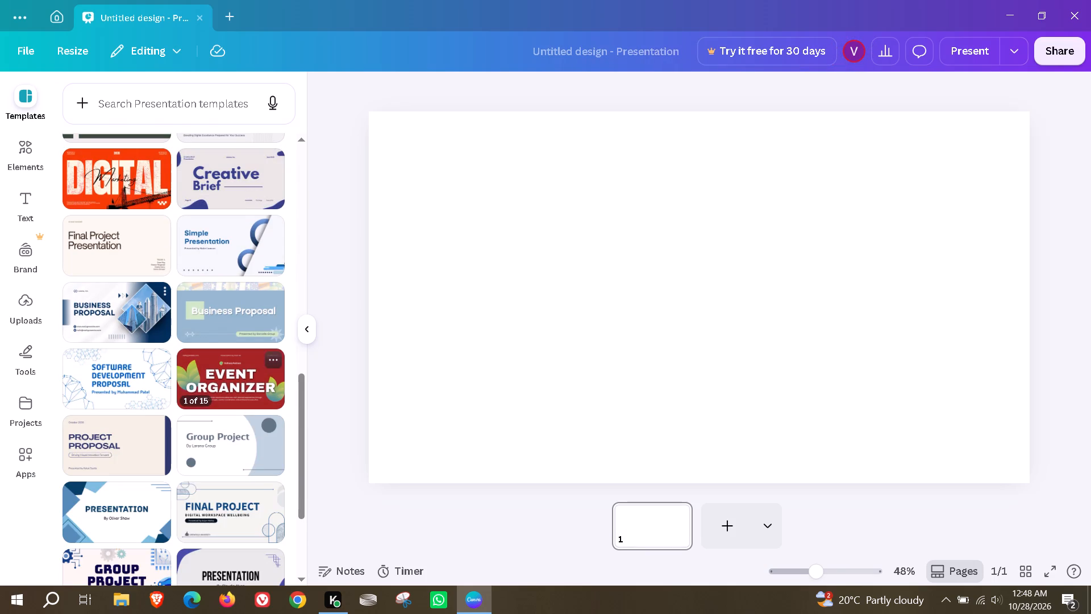
{"action": "left_click", "coordinate": [231, 312]}
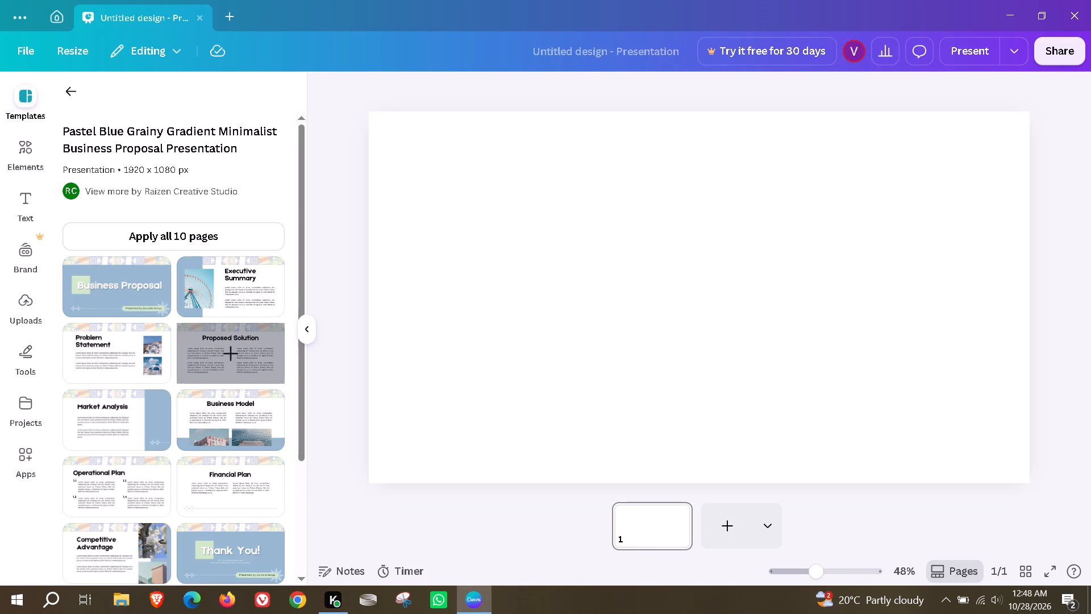
{"action": "left_click", "coordinate": [115, 285]}
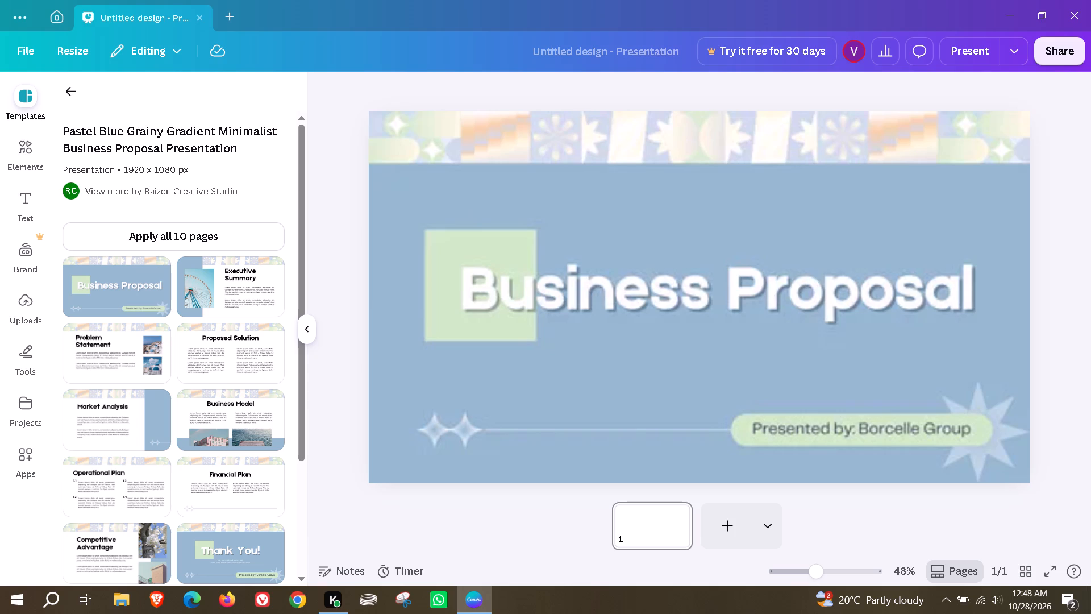
Replace the "Business Proposal" title on page 1 with "ACTORS".
{"action": "double_click", "coordinate": [733, 298]}
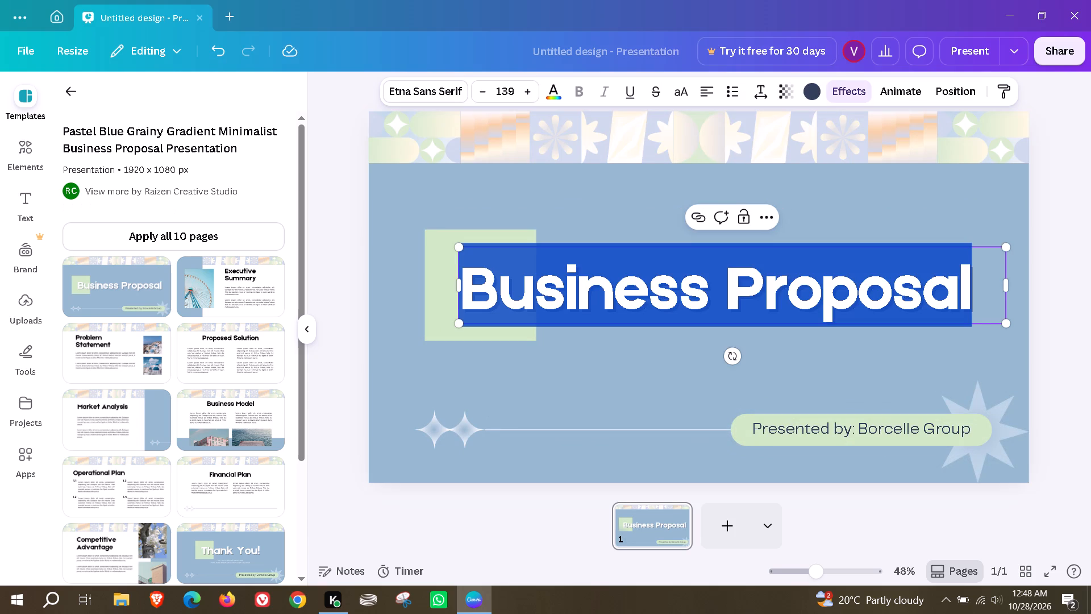
{"action": "key", "text": "shift+a"}
{"action": "type", "text": "CTORS"}
{"action": "key", "text": "space"}
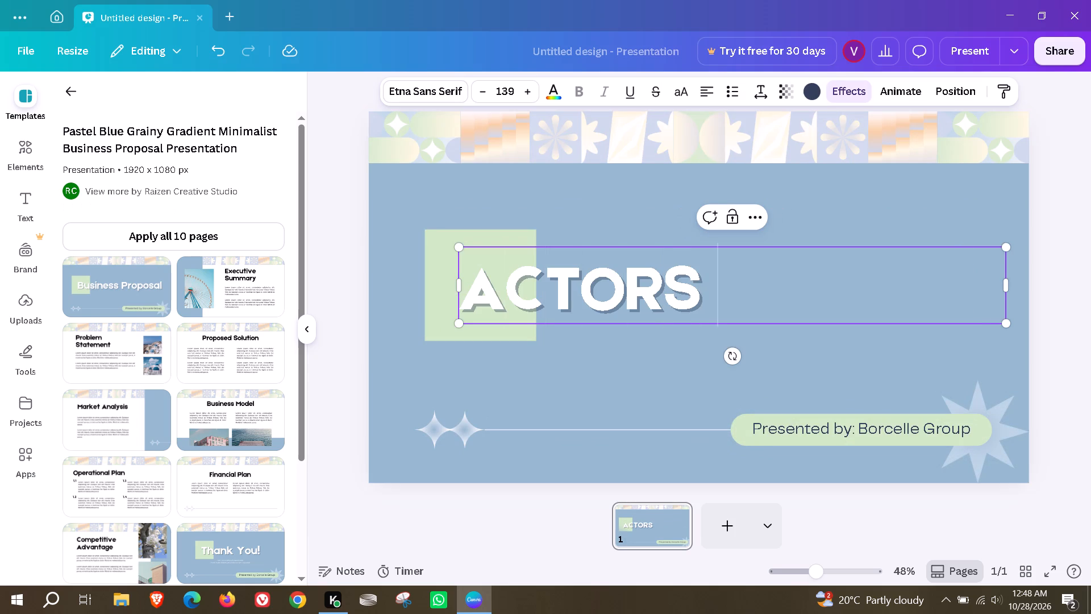
{"action": "type", "text": "WH"}
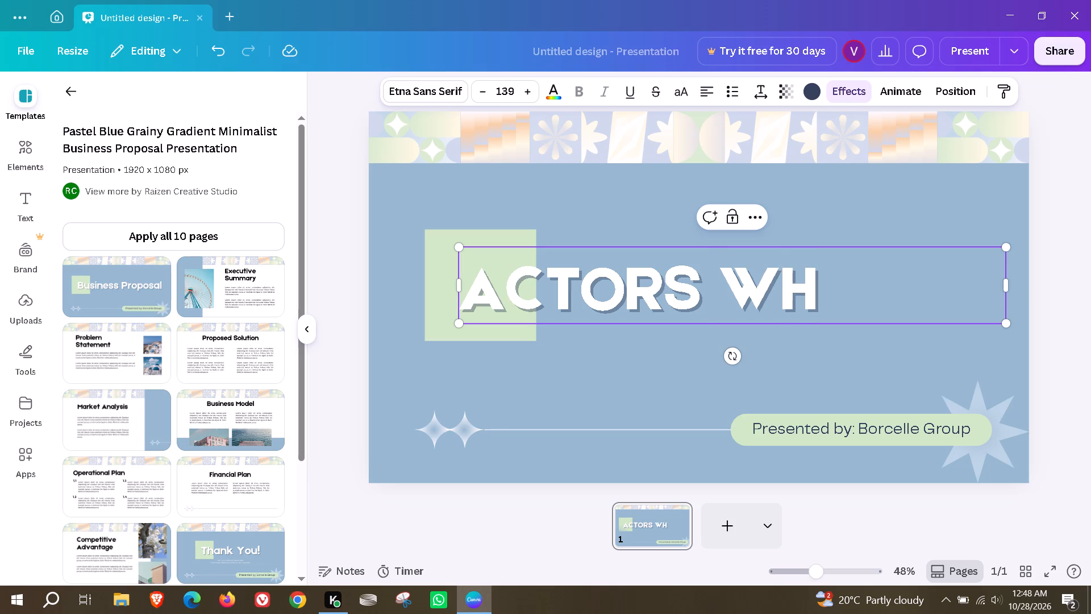
{"action": "type", "text": "O C"}
{"action": "key", "text": "shift+BackSpace"}
{"action": "key", "text": "shift+BackSpace"}
{"action": "key", "text": "shift+BackSpace"}
{"action": "key", "text": "shift+BackSpace"}
{"action": "key", "text": "shift+BackSpace"}
{"action": "key", "text": "shift+BackSpace"}
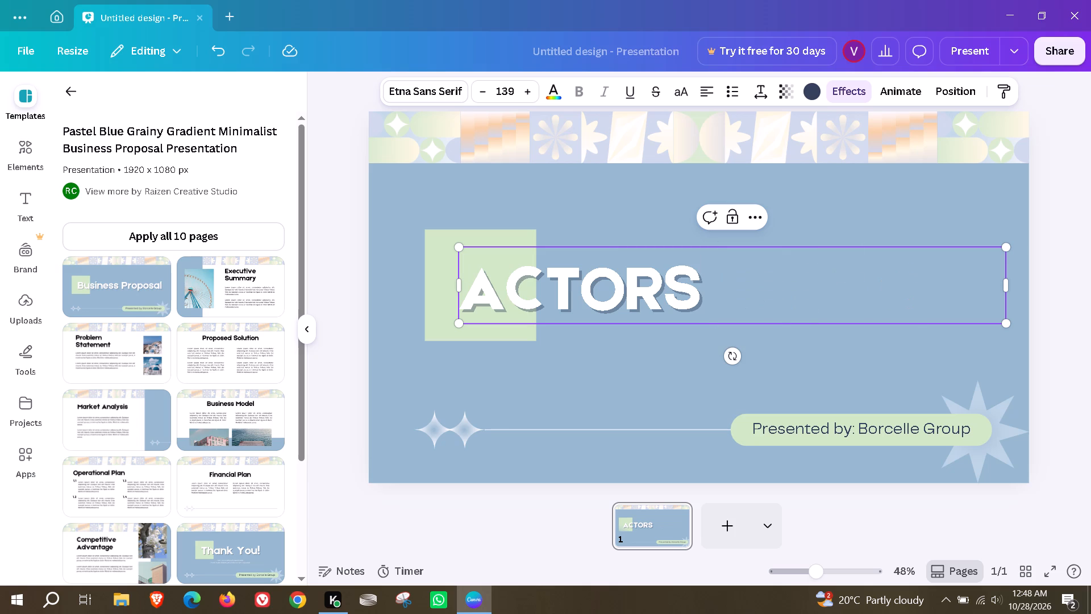
Narrow the ACTORS title box to fit its text and move it clear of the green square, near the slide's centre.
{"action": "left_click_drag", "start_coordinate": [1008, 285], "coordinate": [785, 294]}
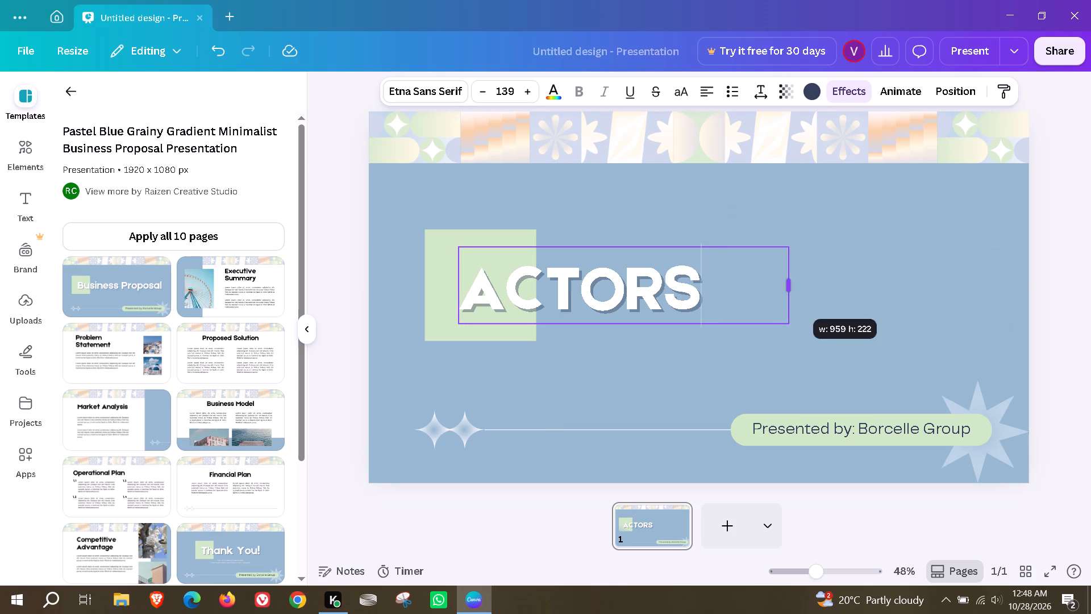
{"action": "left_click_drag", "start_coordinate": [785, 294], "coordinate": [727, 294]}
{"action": "left_click_drag", "start_coordinate": [635, 304], "coordinate": [652, 306]}
{"action": "left_click", "coordinate": [780, 313]}
{"action": "left_click_drag", "start_coordinate": [590, 307], "coordinate": [723, 314]}
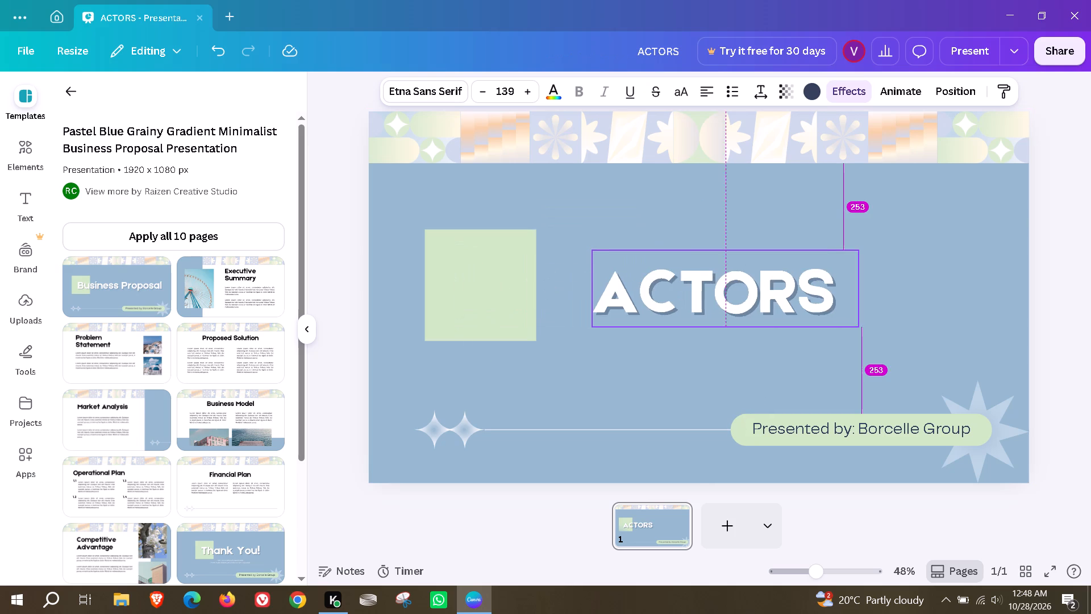
{"action": "left_click_drag", "start_coordinate": [723, 314], "coordinate": [712, 317]}
Replace the "Presented by: Borcelle Group" line with "by Klaus".
{"action": "double_click", "coordinate": [933, 432]}
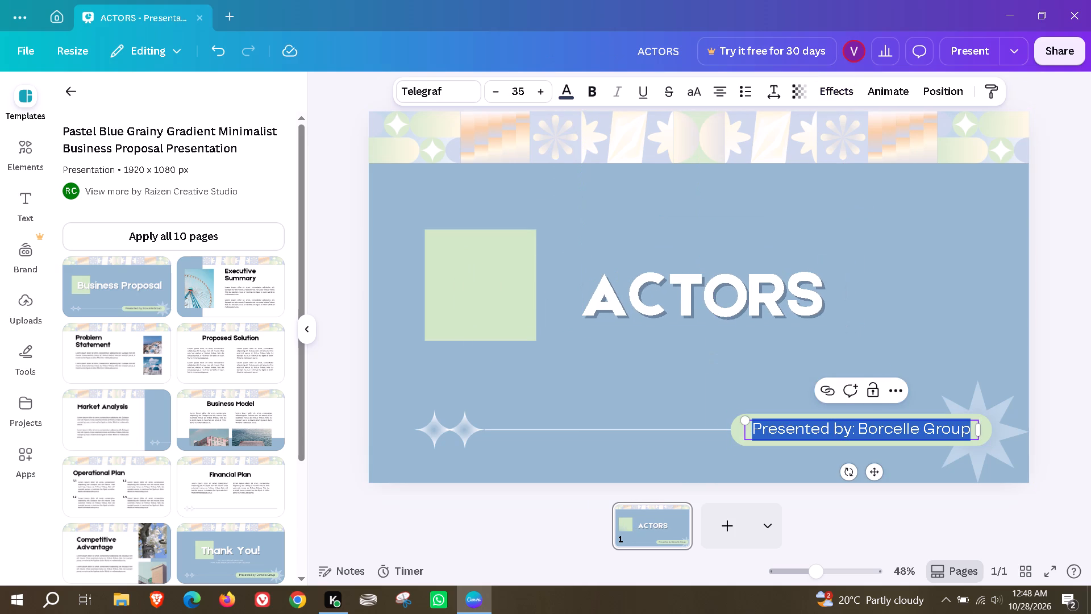
{"action": "type", "text": "by Kal"}
{"action": "key", "text": "BackSpace"}
{"action": "key", "text": "BackSpace"}
{"action": "type", "text": "laus"}
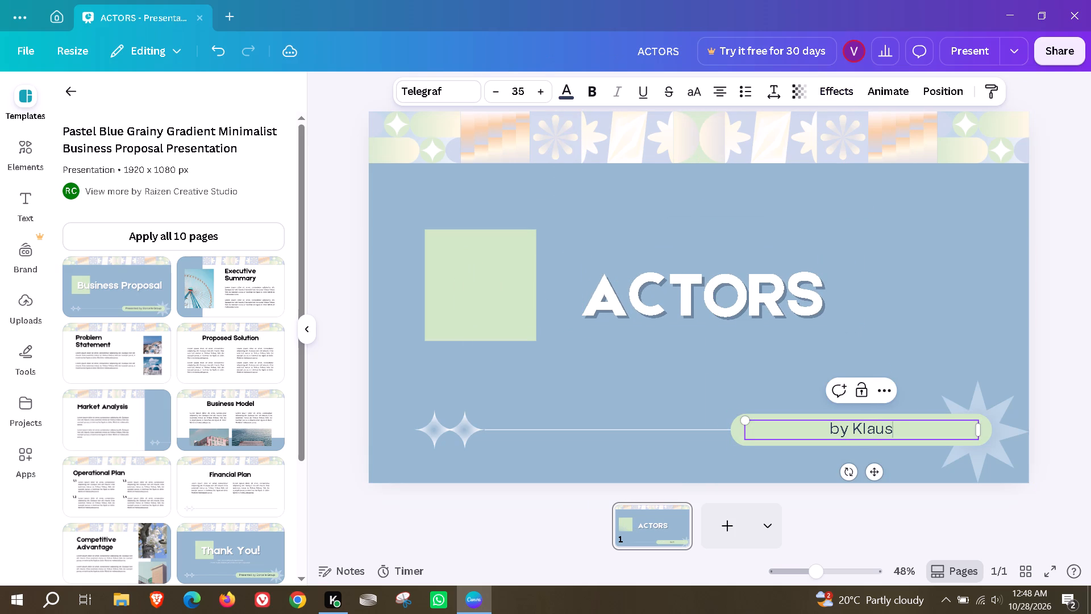
{"action": "left_click", "coordinate": [605, 371]}
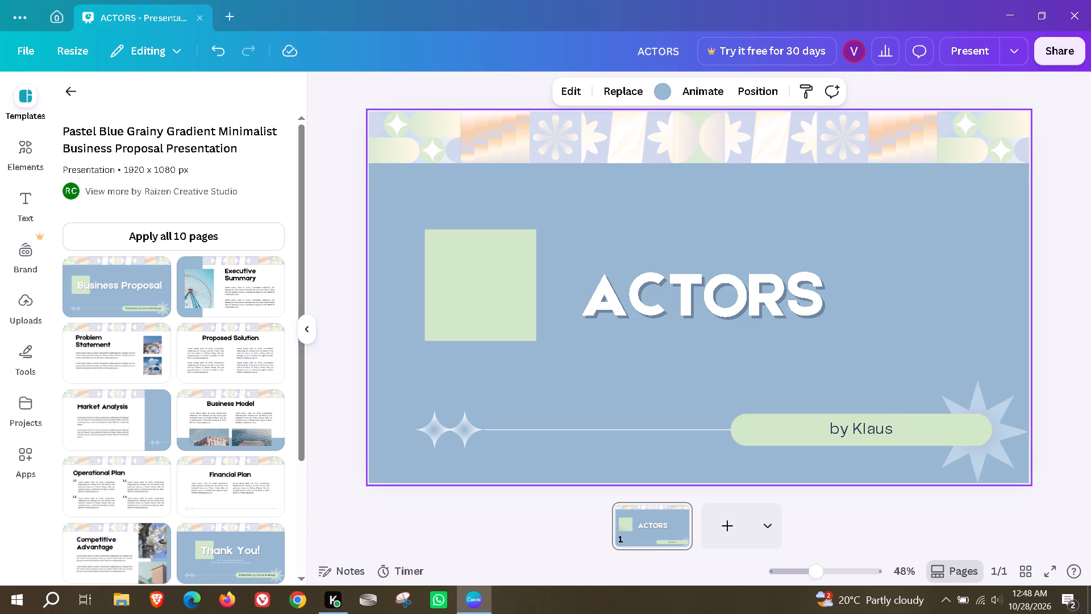
Shift the ACTORS title slightly closer to the green square.
{"action": "left_click_drag", "start_coordinate": [715, 308], "coordinate": [681, 302]}
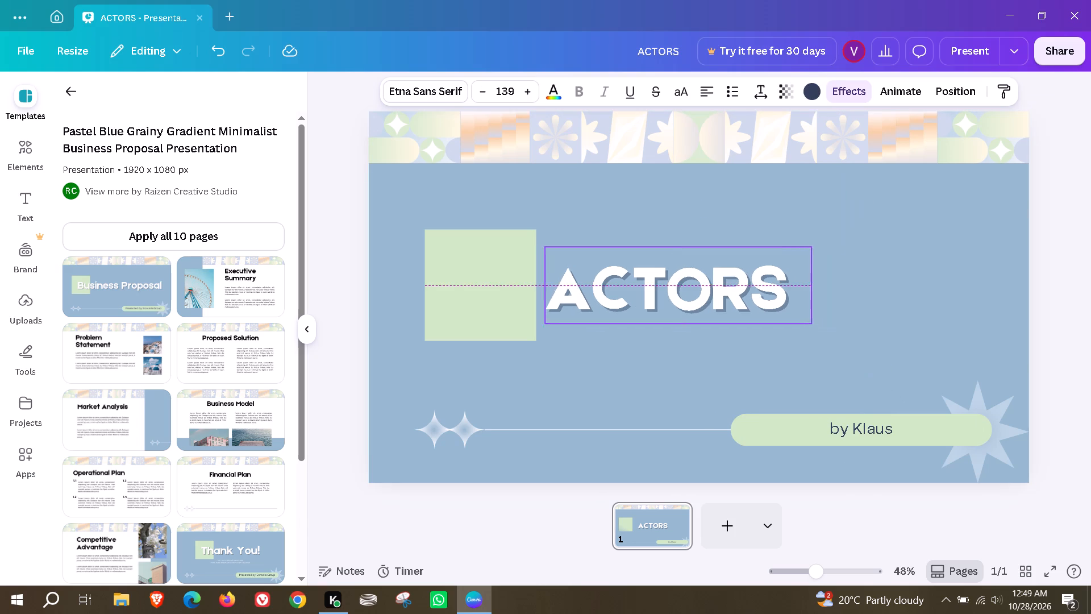
{"action": "left_click_drag", "start_coordinate": [681, 302], "coordinate": [703, 309]}
{"action": "left_click", "coordinate": [941, 305]}
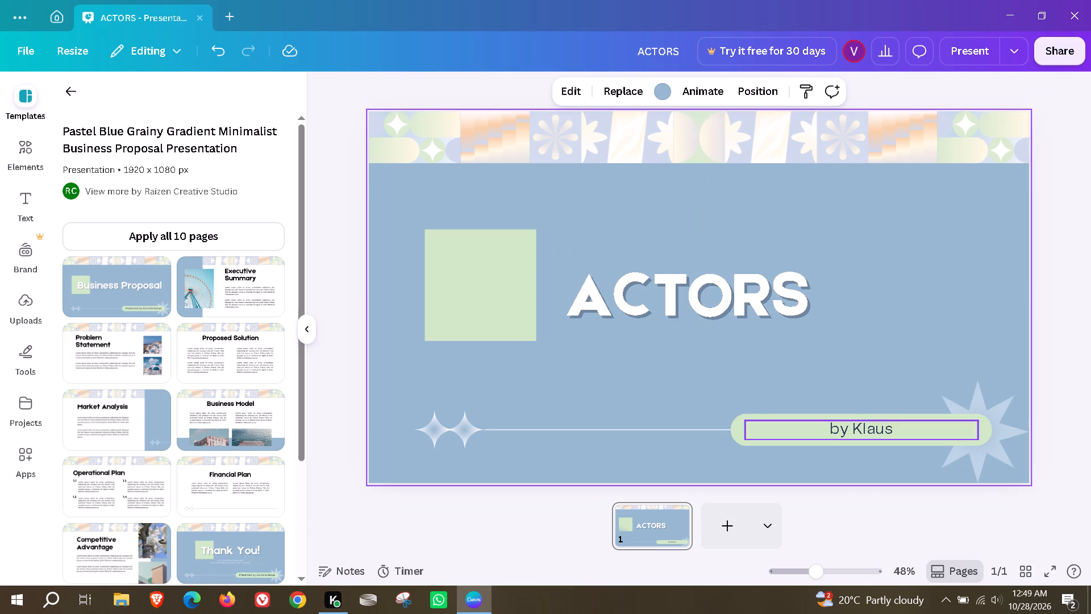
Add the template's Executive Summary layout as a new page 2.
{"action": "left_click", "coordinate": [220, 304]}
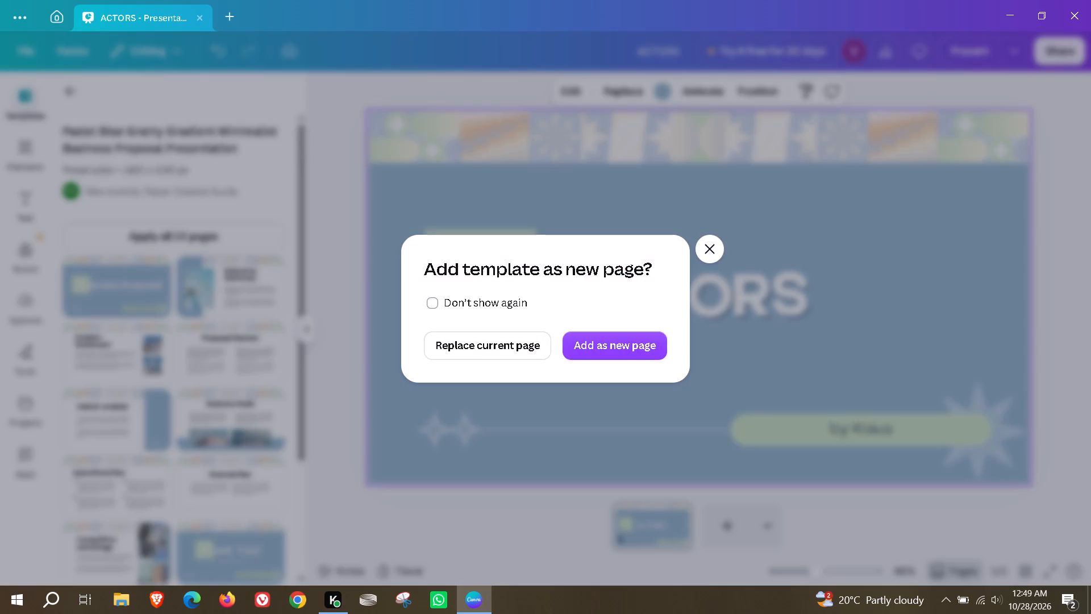
{"action": "left_click", "coordinate": [586, 354]}
Replace the "Executive Summary" heading on page 2 with "Actors who completely trasnformed for a role".
{"action": "double_click", "coordinate": [737, 241]}
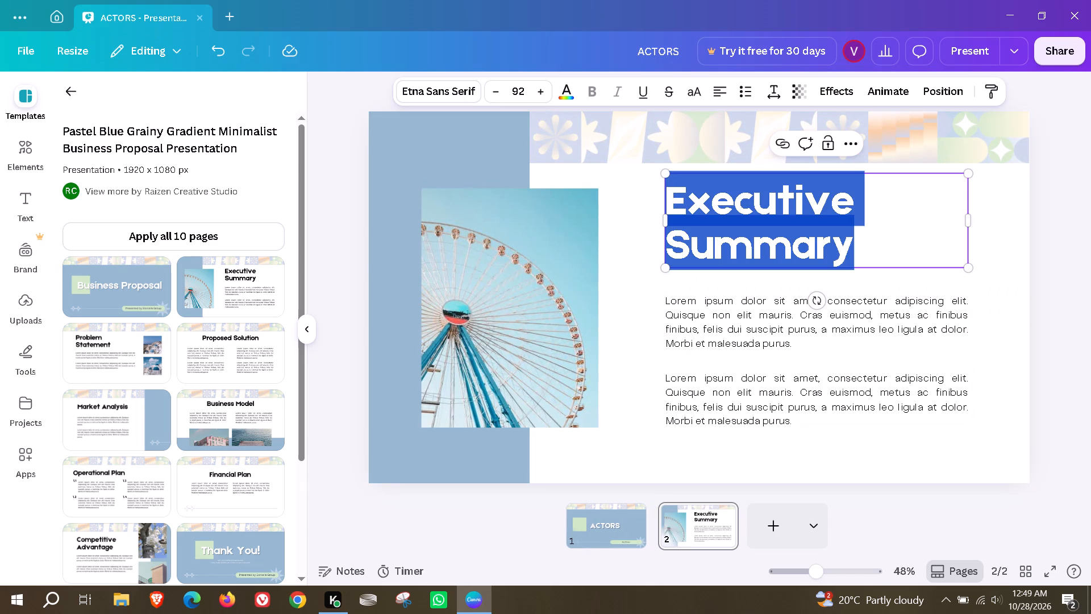
{"action": "type", "text": "Actor s"}
{"action": "key", "text": "BackSpace"}
{"action": "key", "text": "BackSpace"}
{"action": "type", "text": "s"}
{"action": "key", "text": "space"}
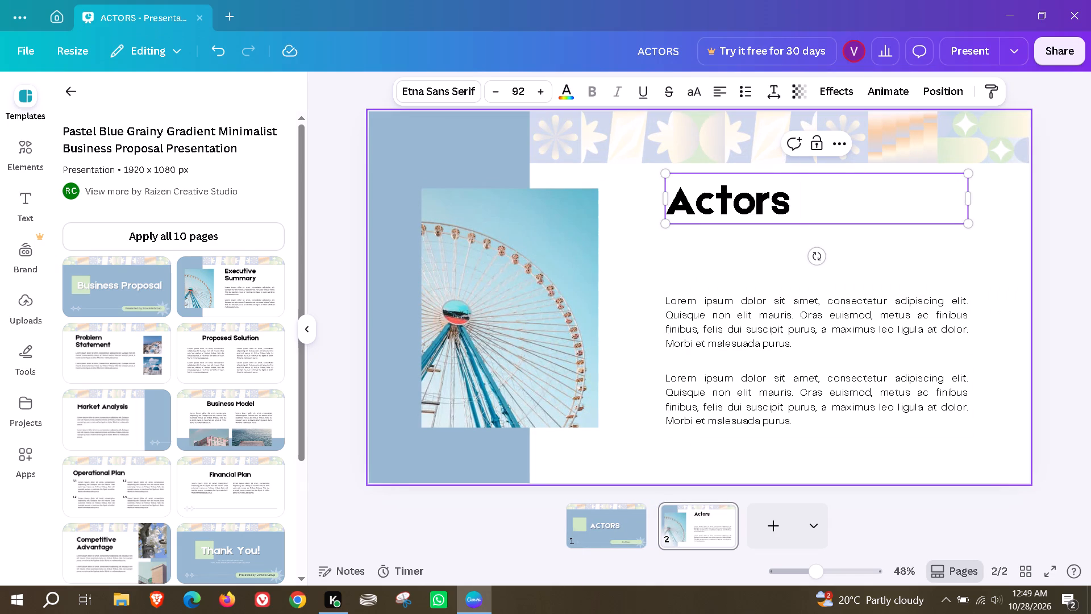
{"action": "type", "text": "who completely"}
{"action": "key", "text": "space"}
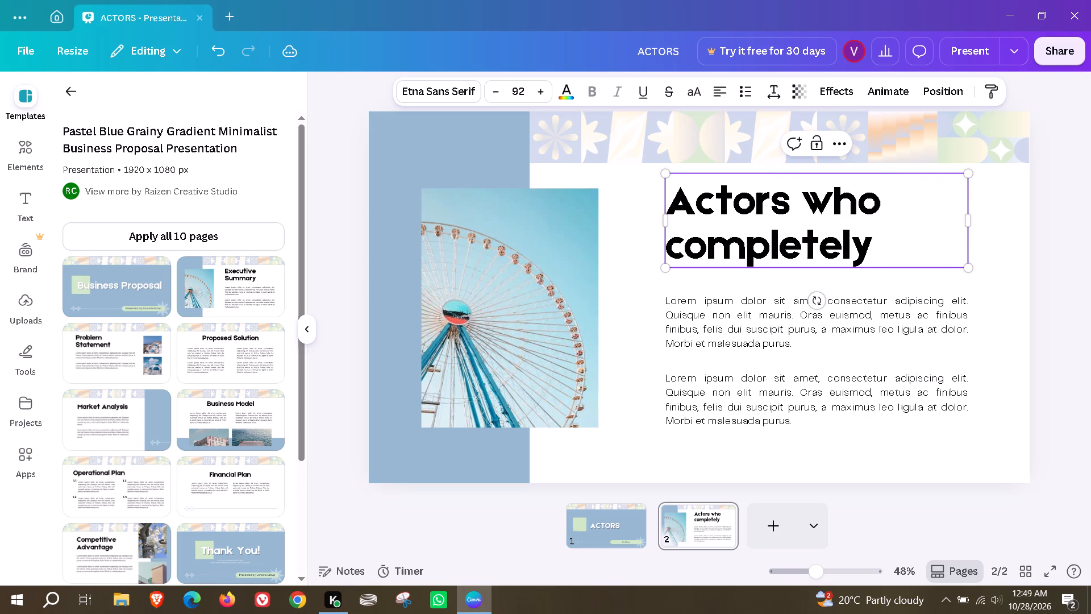
{"action": "type", "text": "trasnformed"}
{"action": "key", "text": "space"}
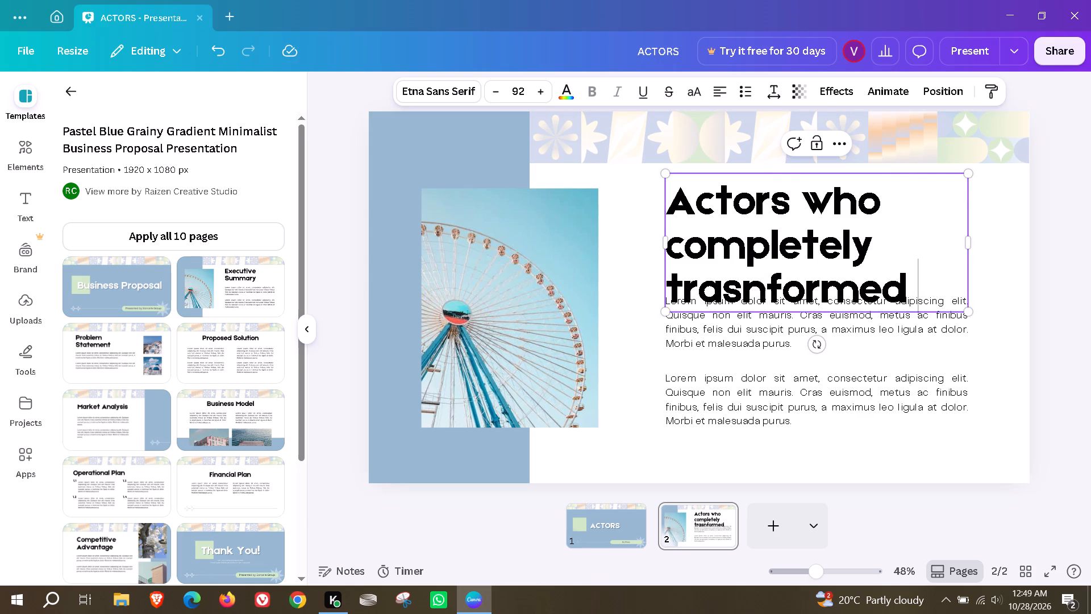
{"action": "type", "text": "for a role"}
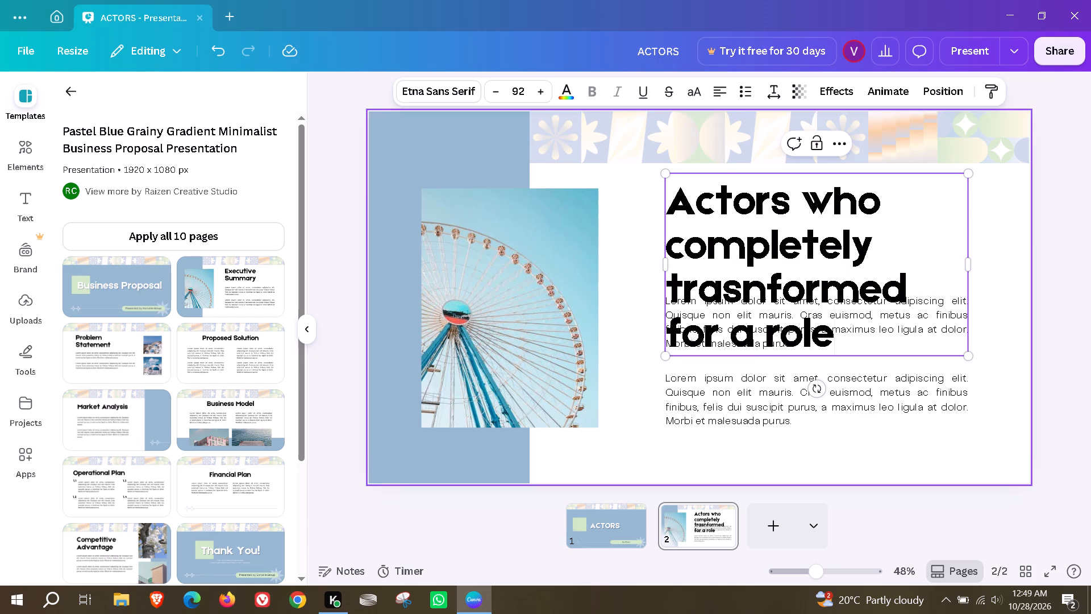
Scale the page 2 heading down to font size 66.3, widen its box to fit two lines, and move it slightly lower.
{"action": "left_click_drag", "start_coordinate": [974, 262], "coordinate": [967, 295]}
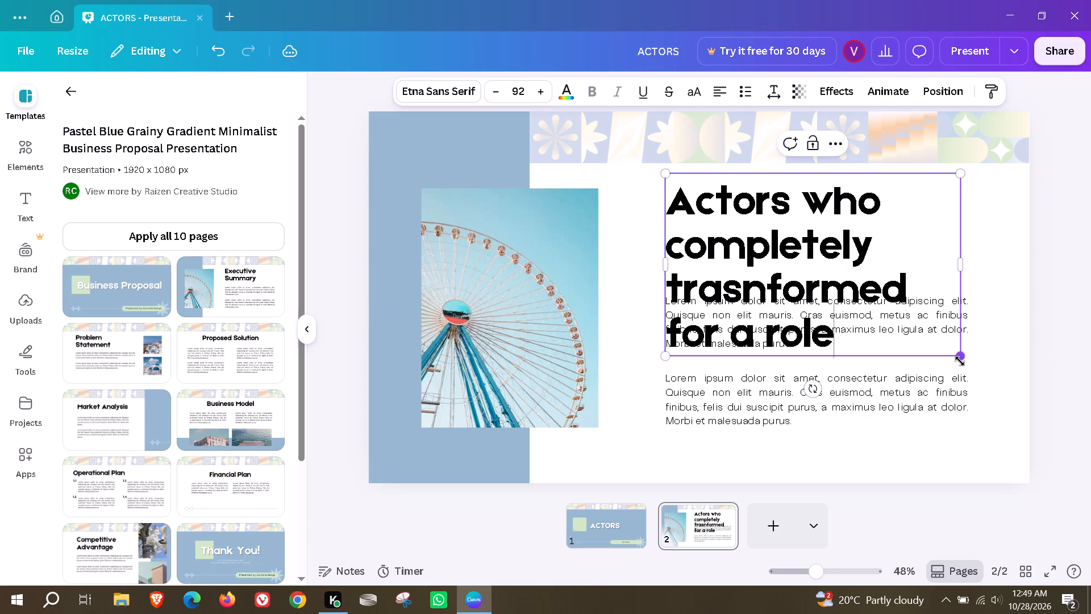
{"action": "left_click_drag", "start_coordinate": [960, 361], "coordinate": [882, 302]}
{"action": "left_click_drag", "start_coordinate": [881, 243], "coordinate": [1014, 262]}
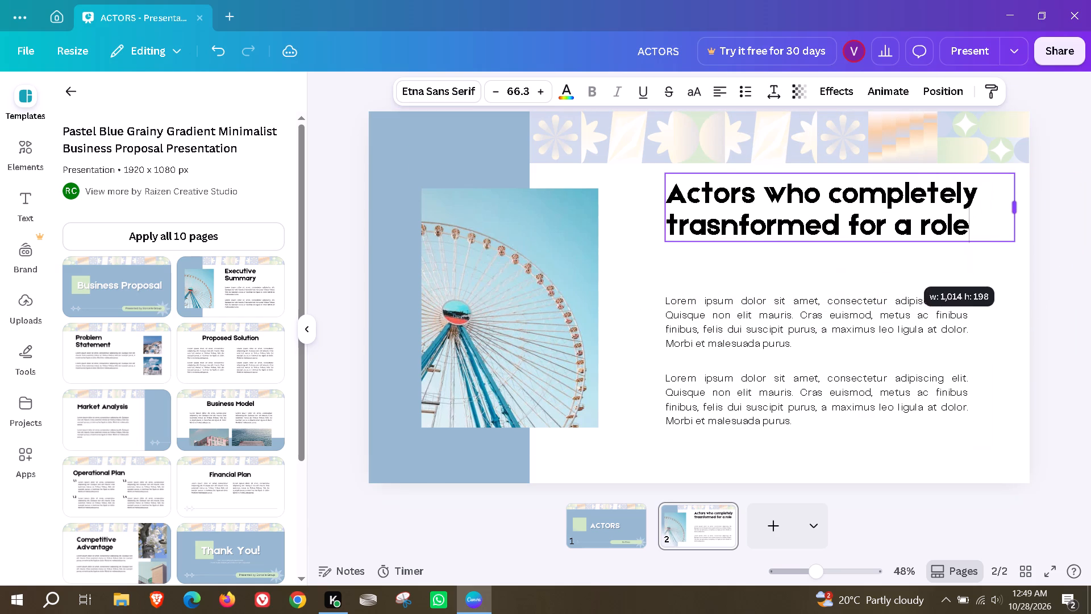
{"action": "left_click_drag", "start_coordinate": [1014, 262], "coordinate": [984, 254]}
{"action": "left_click_drag", "start_coordinate": [845, 215], "coordinate": [843, 239]}
{"action": "left_click", "coordinate": [705, 260]}
{"action": "left_click_drag", "start_coordinate": [751, 227], "coordinate": [748, 258]}
Delete the upper placeholder paragraph on page 2 and move the remaining one up beneath the heading.
{"action": "left_click", "coordinate": [844, 326]}
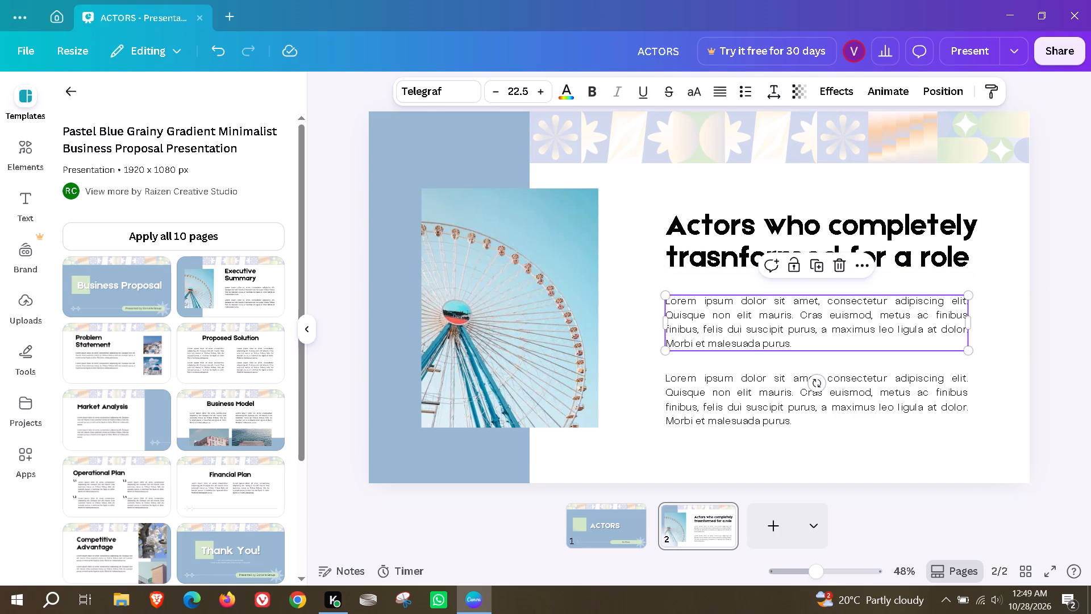
{"action": "left_click", "coordinate": [834, 268]}
{"action": "left_click_drag", "start_coordinate": [826, 395], "coordinate": [827, 330]}
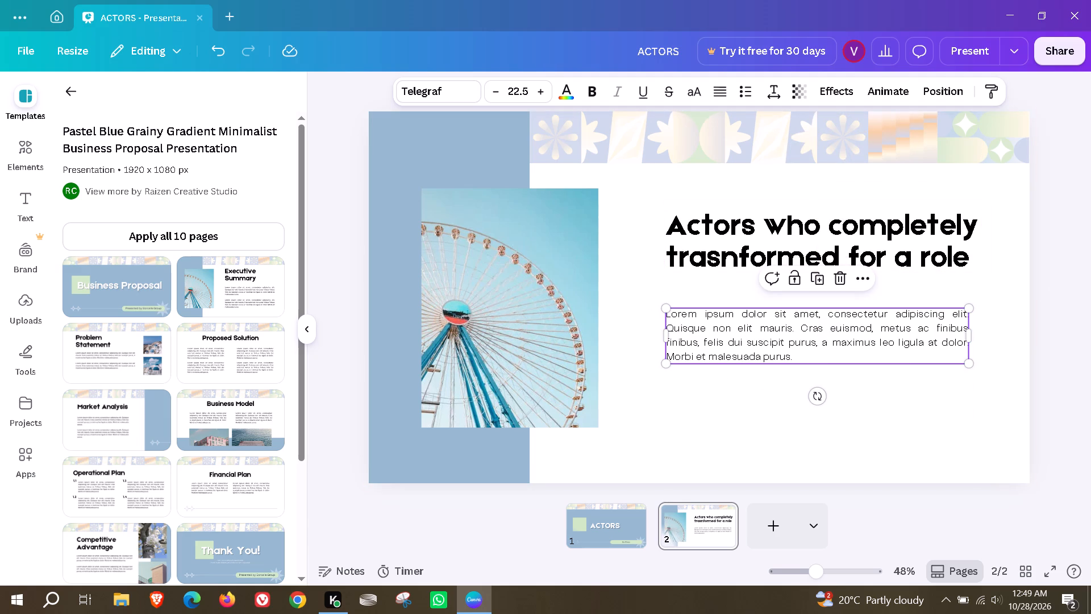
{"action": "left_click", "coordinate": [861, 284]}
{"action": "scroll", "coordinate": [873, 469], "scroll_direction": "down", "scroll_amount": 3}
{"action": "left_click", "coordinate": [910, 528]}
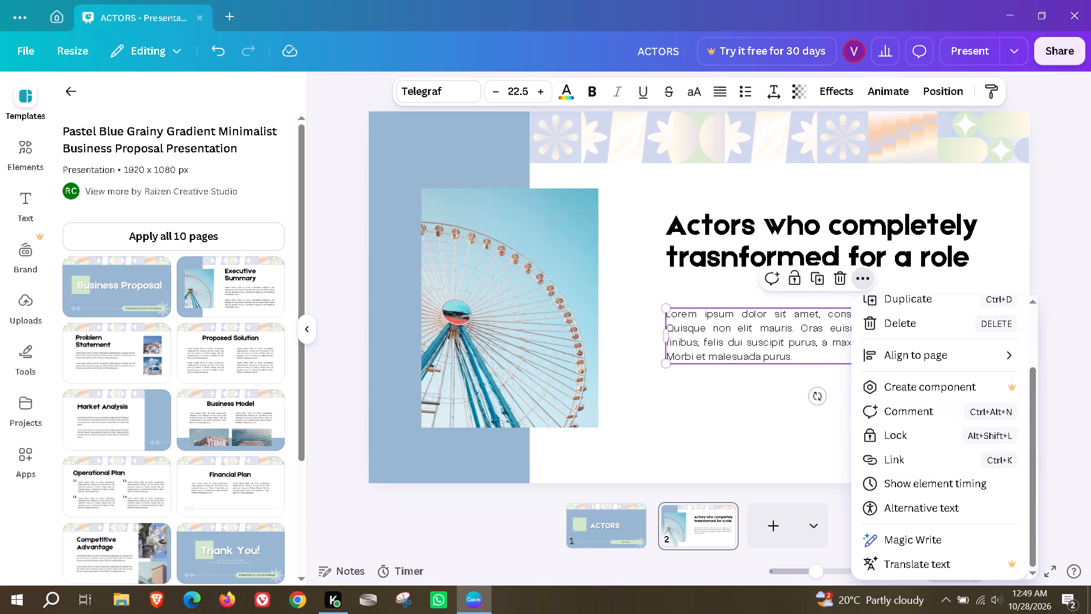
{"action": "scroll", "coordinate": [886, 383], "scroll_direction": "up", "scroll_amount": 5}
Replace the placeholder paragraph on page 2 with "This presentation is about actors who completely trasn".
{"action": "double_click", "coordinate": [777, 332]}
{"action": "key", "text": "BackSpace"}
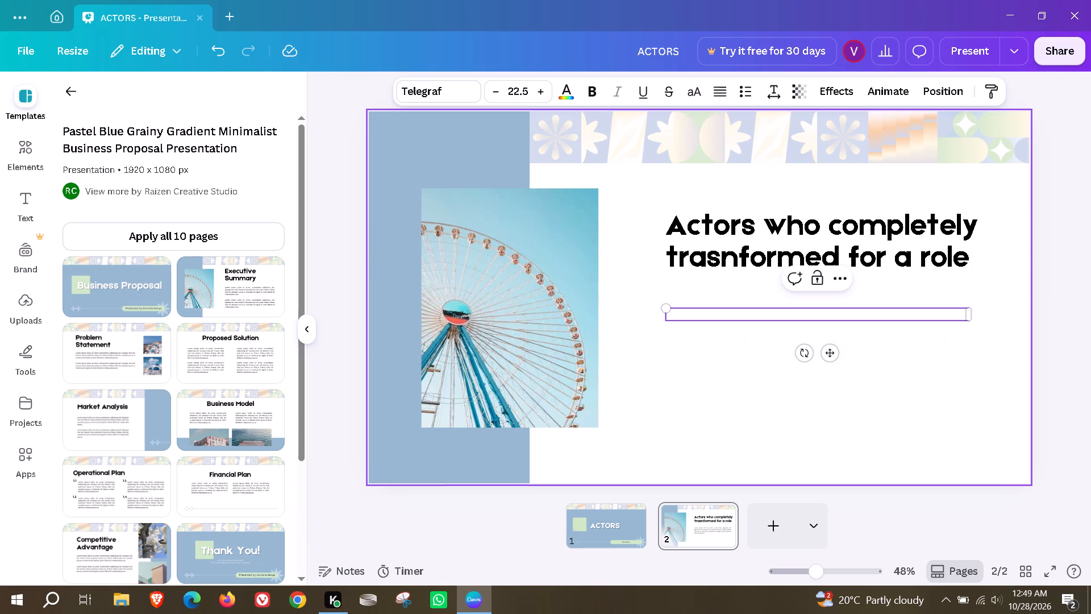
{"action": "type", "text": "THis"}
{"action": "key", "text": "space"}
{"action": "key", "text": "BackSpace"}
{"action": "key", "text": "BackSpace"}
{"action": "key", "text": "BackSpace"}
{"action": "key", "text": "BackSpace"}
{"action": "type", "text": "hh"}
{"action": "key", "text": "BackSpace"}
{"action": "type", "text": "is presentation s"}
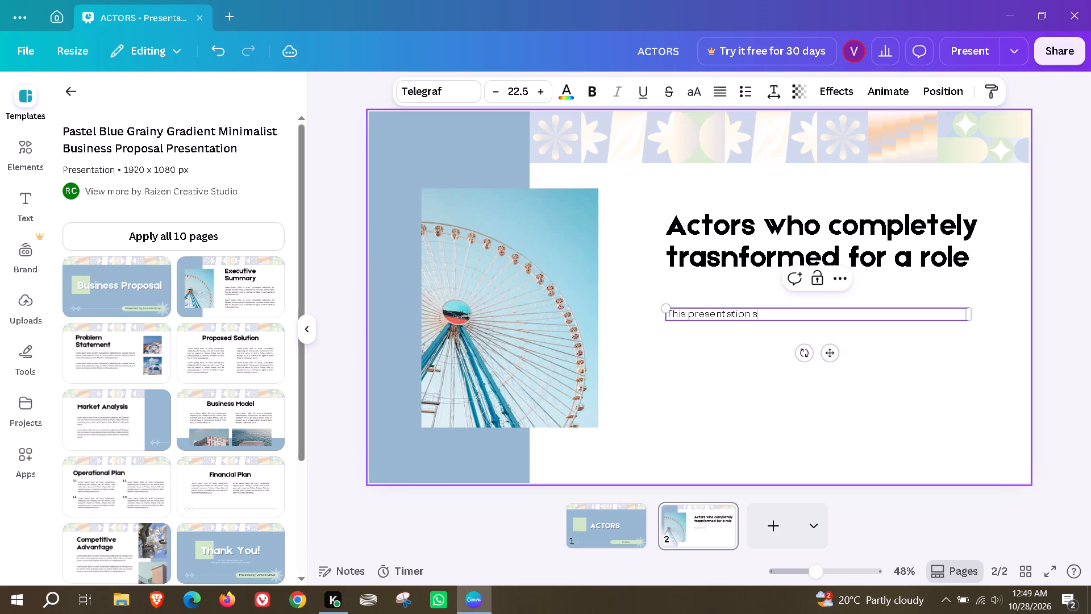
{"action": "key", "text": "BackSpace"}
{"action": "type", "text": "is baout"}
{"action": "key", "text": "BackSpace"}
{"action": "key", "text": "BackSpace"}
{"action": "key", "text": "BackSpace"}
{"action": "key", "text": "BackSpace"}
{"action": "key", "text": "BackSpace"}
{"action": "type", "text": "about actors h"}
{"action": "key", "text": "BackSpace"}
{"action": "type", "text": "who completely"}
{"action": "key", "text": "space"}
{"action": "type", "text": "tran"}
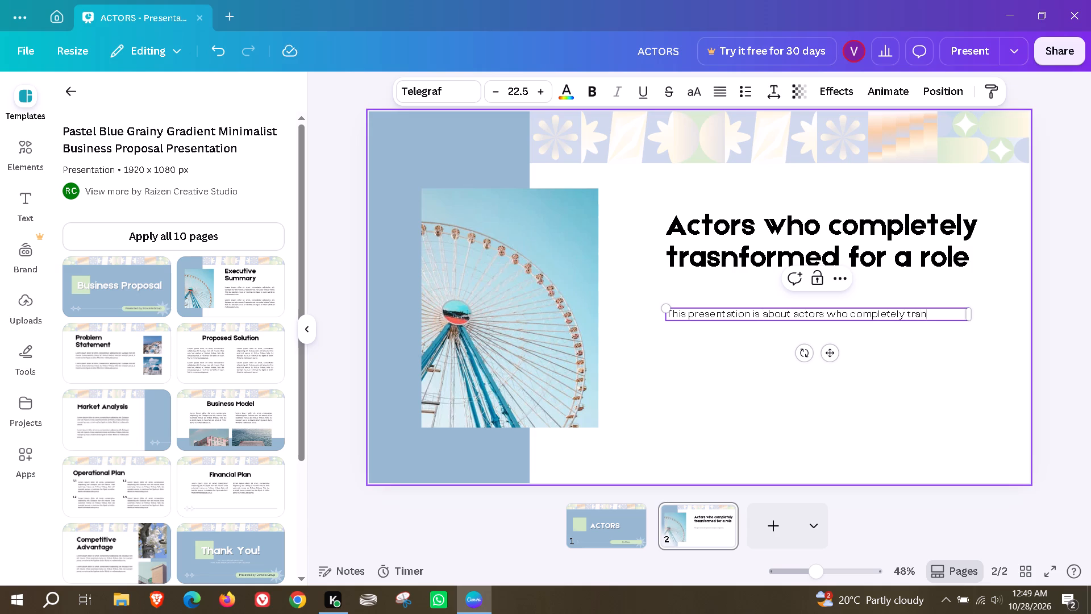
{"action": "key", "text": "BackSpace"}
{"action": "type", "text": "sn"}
Correct the misspelled word in the page 2 heading to "transformed".
{"action": "double_click", "coordinate": [741, 264]}
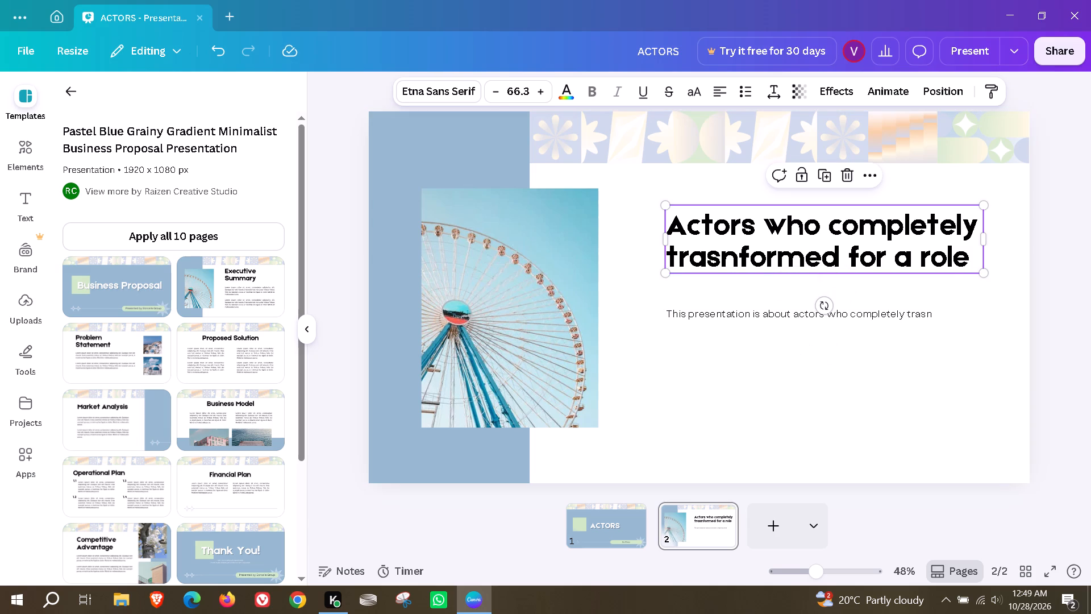
{"action": "key", "text": "BackSpace"}
{"action": "key", "text": "BackSpace"}
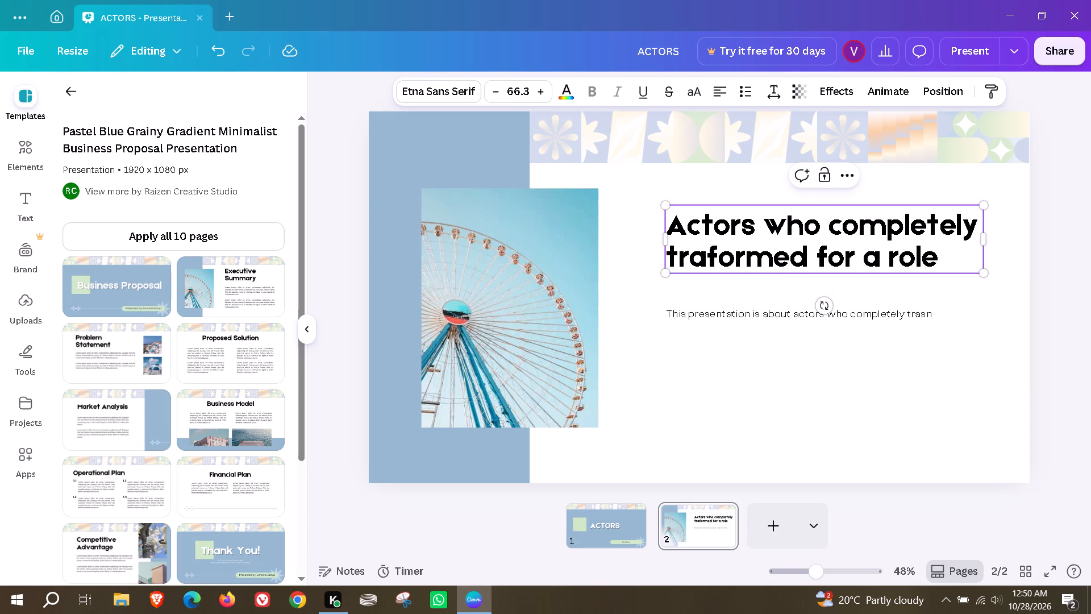
{"action": "type", "text": "ns"}
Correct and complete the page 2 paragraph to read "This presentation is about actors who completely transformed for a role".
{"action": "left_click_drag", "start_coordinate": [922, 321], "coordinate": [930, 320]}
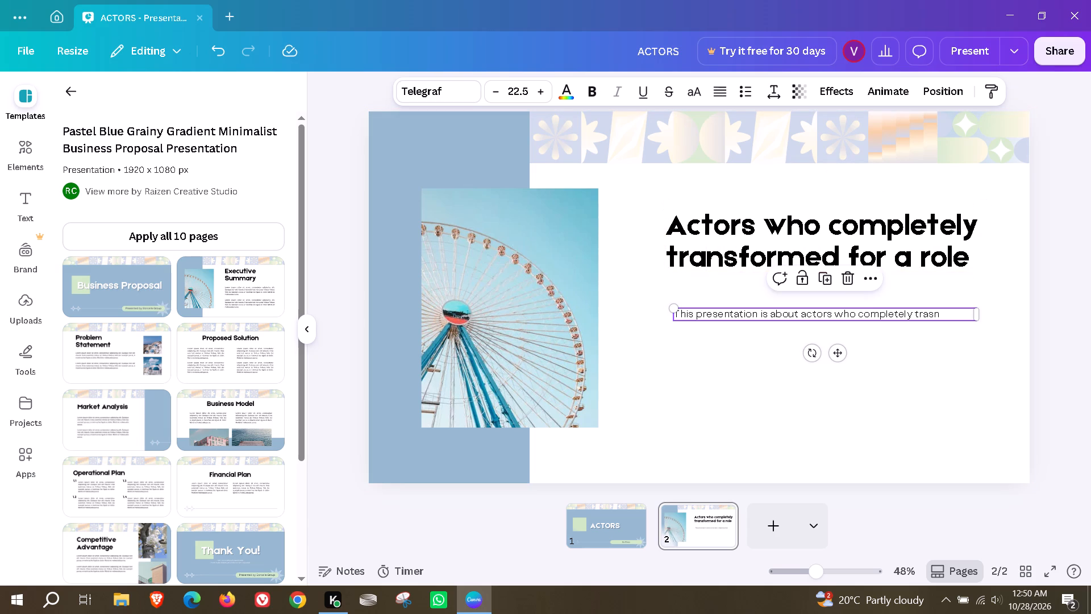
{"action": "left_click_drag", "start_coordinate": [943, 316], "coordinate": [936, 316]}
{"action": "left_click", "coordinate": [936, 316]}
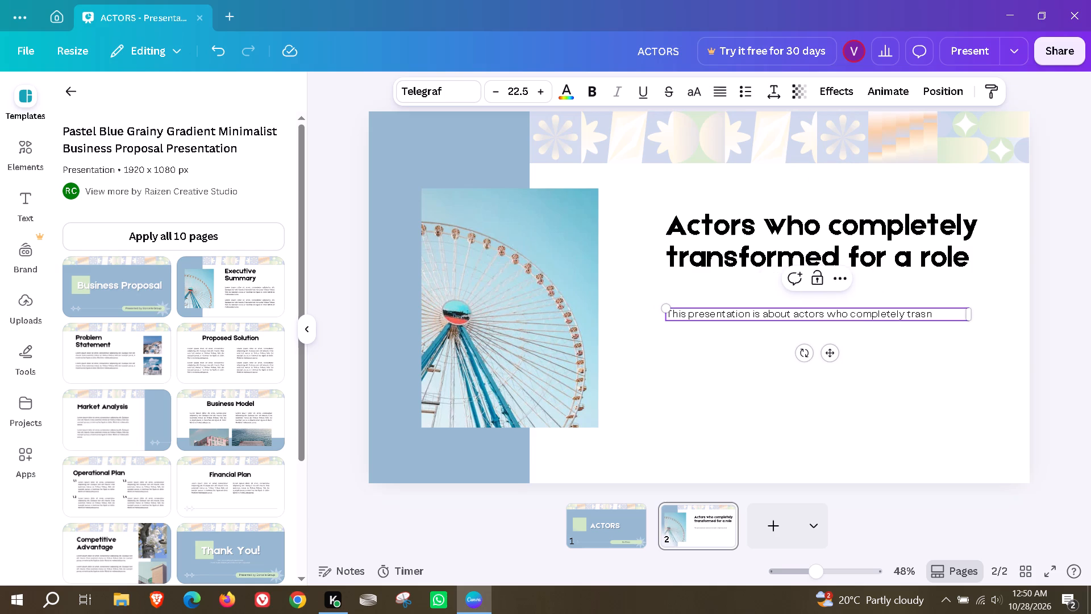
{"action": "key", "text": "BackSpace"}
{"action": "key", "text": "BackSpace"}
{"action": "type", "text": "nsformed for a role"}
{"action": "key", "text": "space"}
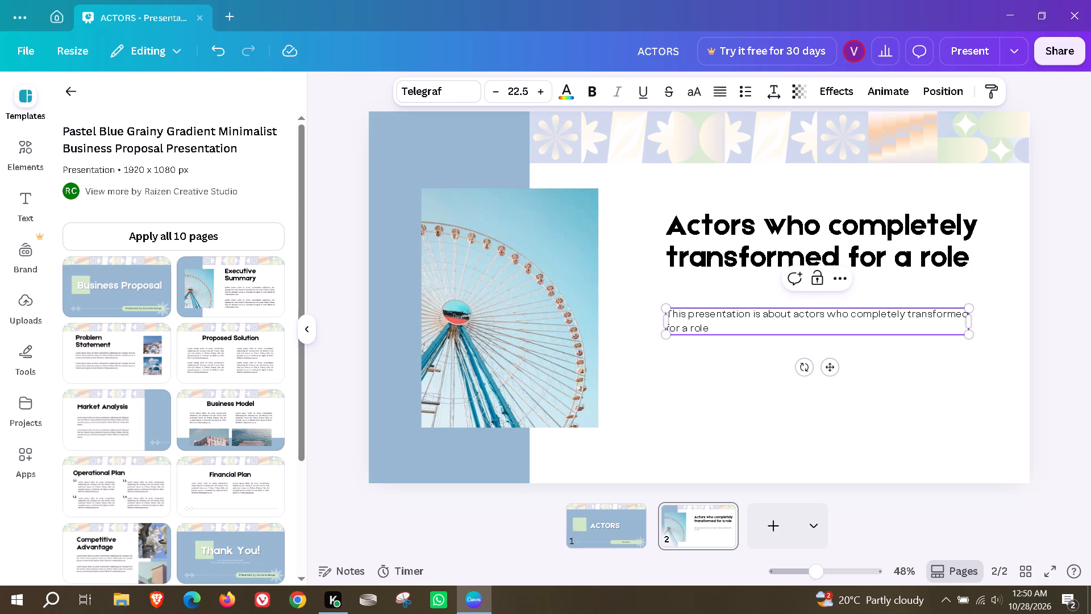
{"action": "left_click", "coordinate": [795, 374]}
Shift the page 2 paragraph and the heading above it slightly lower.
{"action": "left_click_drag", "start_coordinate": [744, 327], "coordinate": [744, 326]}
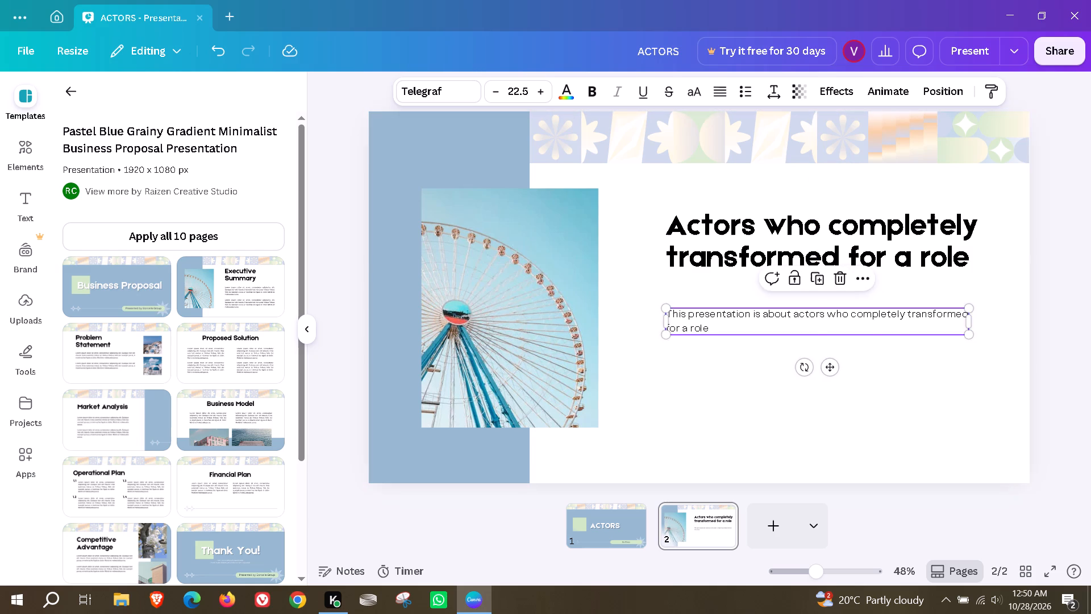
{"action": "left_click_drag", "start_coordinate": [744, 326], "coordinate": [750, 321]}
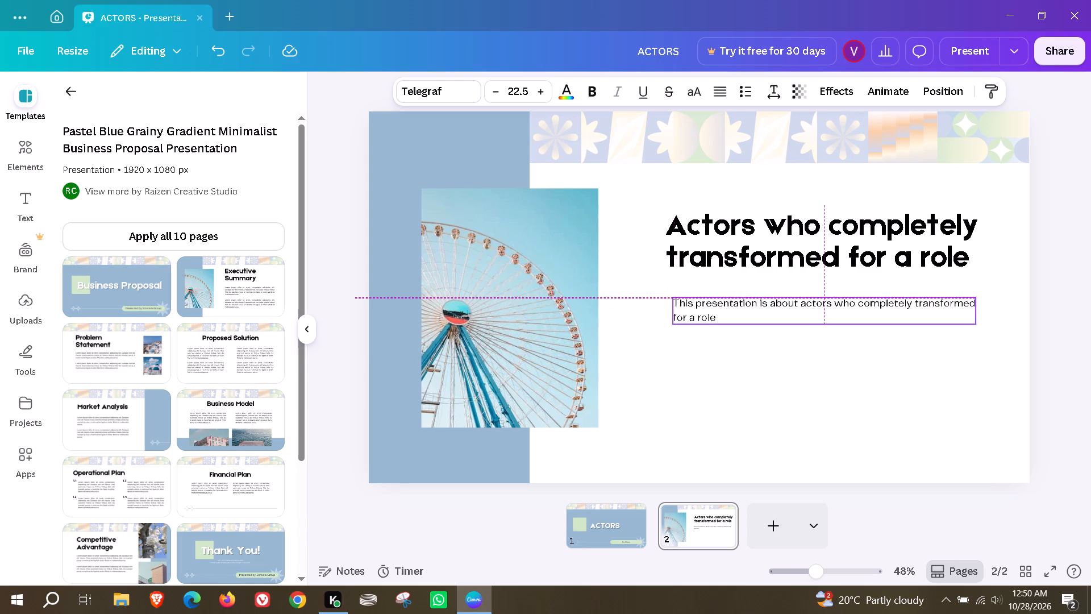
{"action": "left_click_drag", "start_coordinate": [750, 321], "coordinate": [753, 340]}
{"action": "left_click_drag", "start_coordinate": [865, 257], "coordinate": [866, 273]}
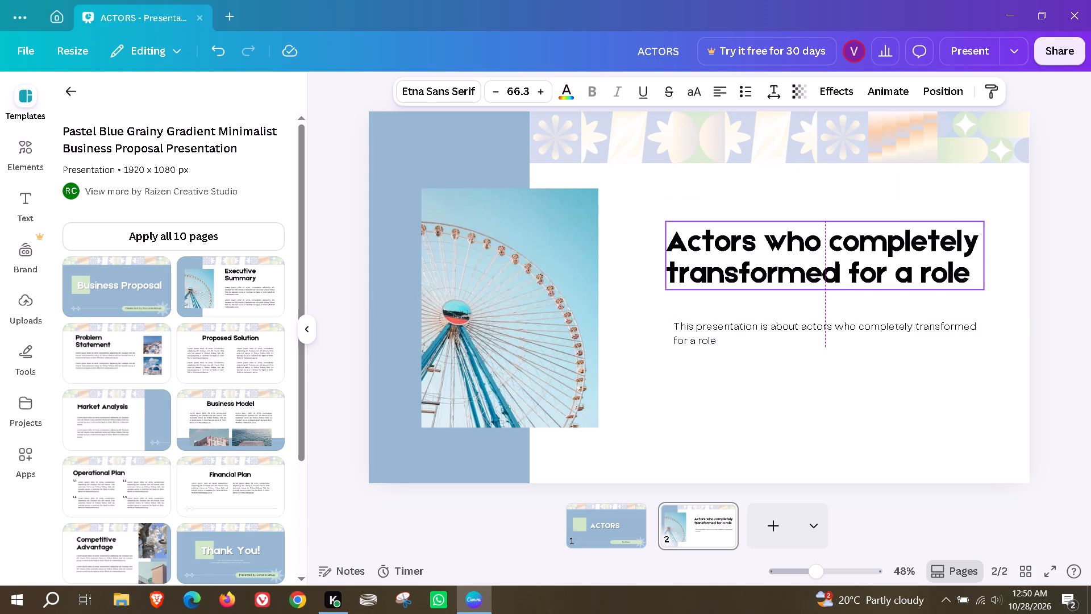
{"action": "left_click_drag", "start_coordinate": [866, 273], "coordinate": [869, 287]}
Delete the paragraph below the page 2 heading.
{"action": "left_click", "coordinate": [860, 326]}
{"action": "left_click", "coordinate": [857, 293]}
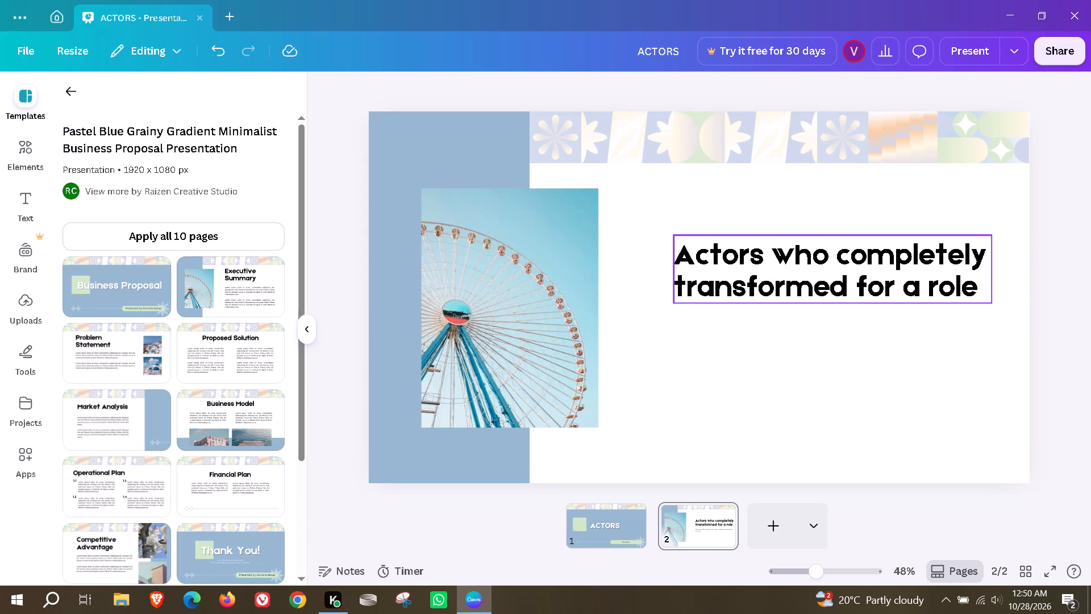
Move the page 2 heading down to about the vertical middle of the area beside the Ferris wheel photo.
{"action": "left_click_drag", "start_coordinate": [842, 274], "coordinate": [835, 326]}
{"action": "left_click", "coordinate": [886, 402]}
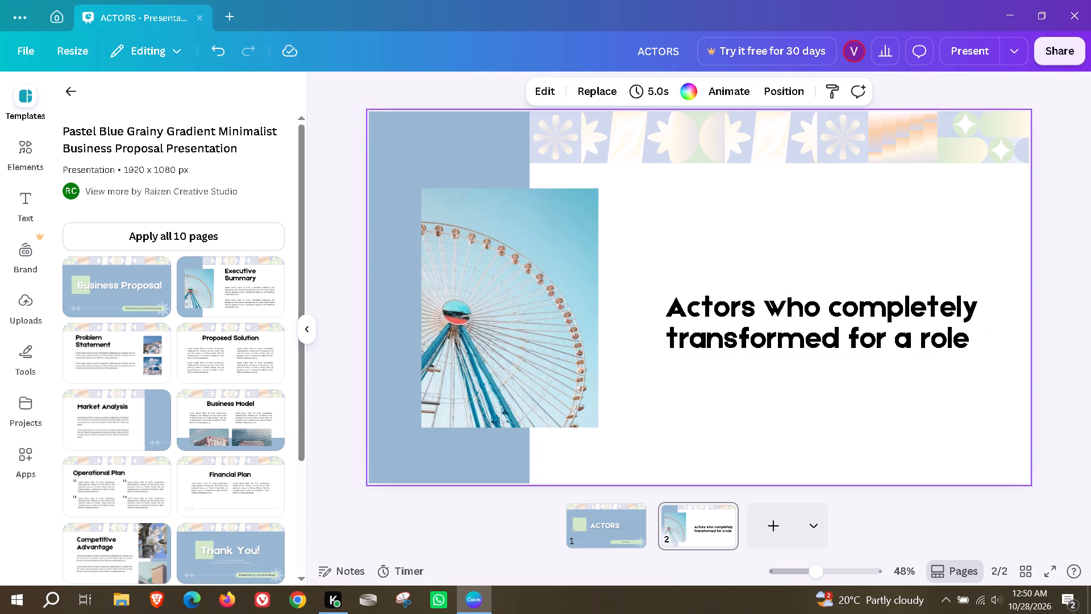
Add the template's Executive Summary layout as a new page 3.
{"action": "left_click", "coordinate": [211, 299]}
{"action": "left_click", "coordinate": [581, 347]}
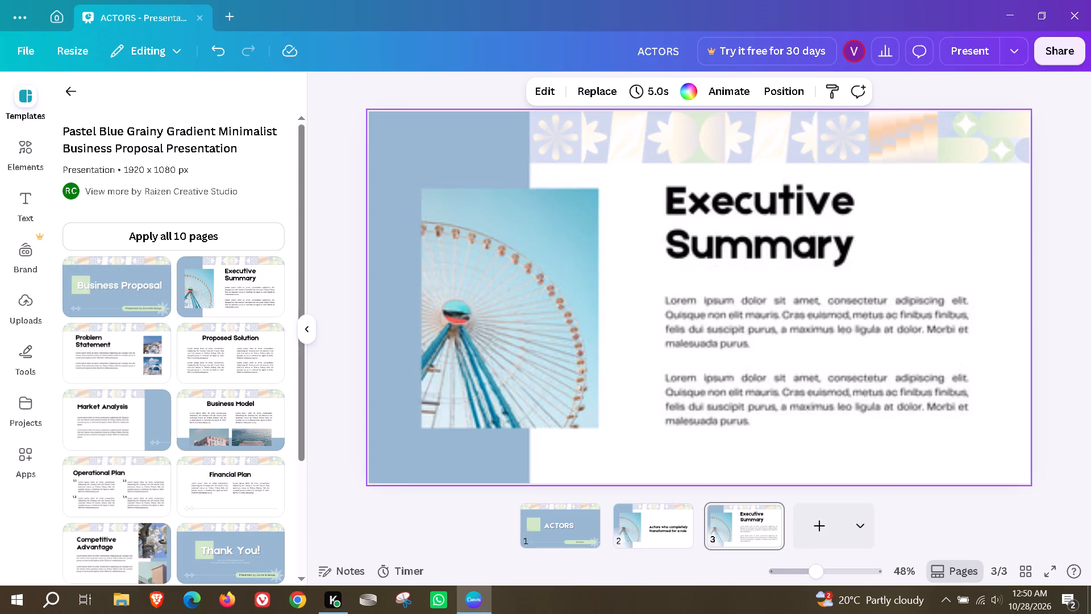
Replace the "Executive Summary" heading on page 3 with "CHRISTIAN BALE".
{"action": "double_click", "coordinate": [752, 227]}
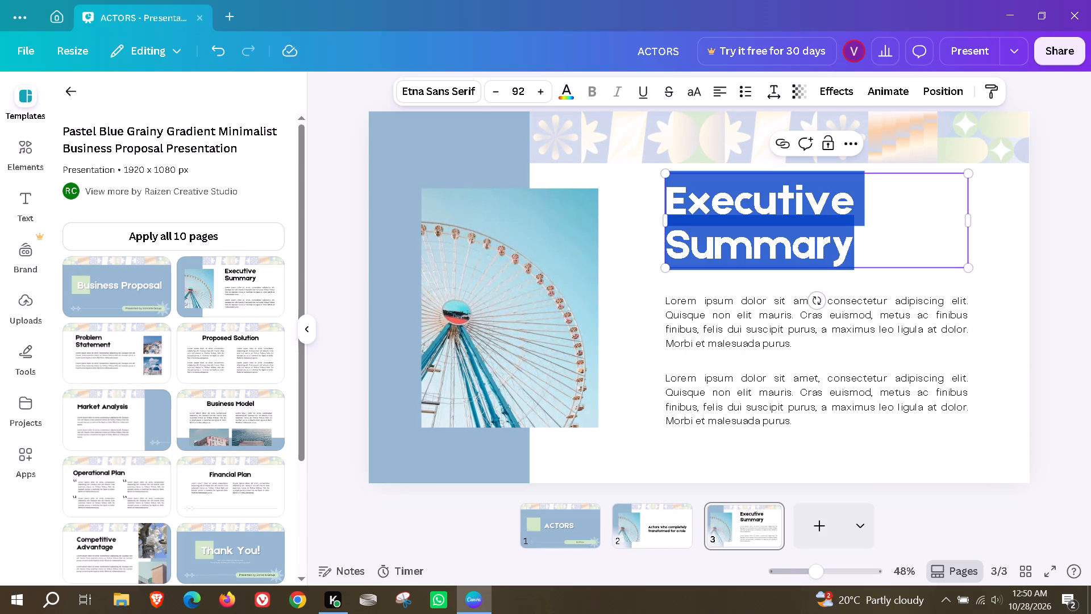
{"action": "type", "text": "CHRIST"}
{"action": "type", "text": "IAN BALE"}
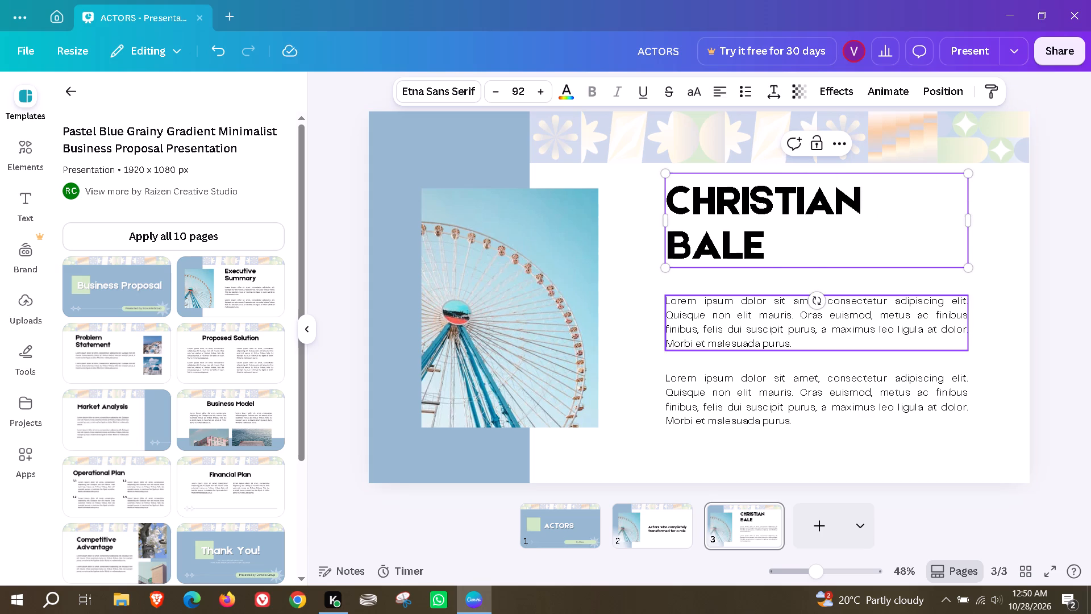
Delete the lower placeholder paragraph on page 3.
{"action": "double_click", "coordinate": [725, 326]}
{"action": "left_click", "coordinate": [844, 384]}
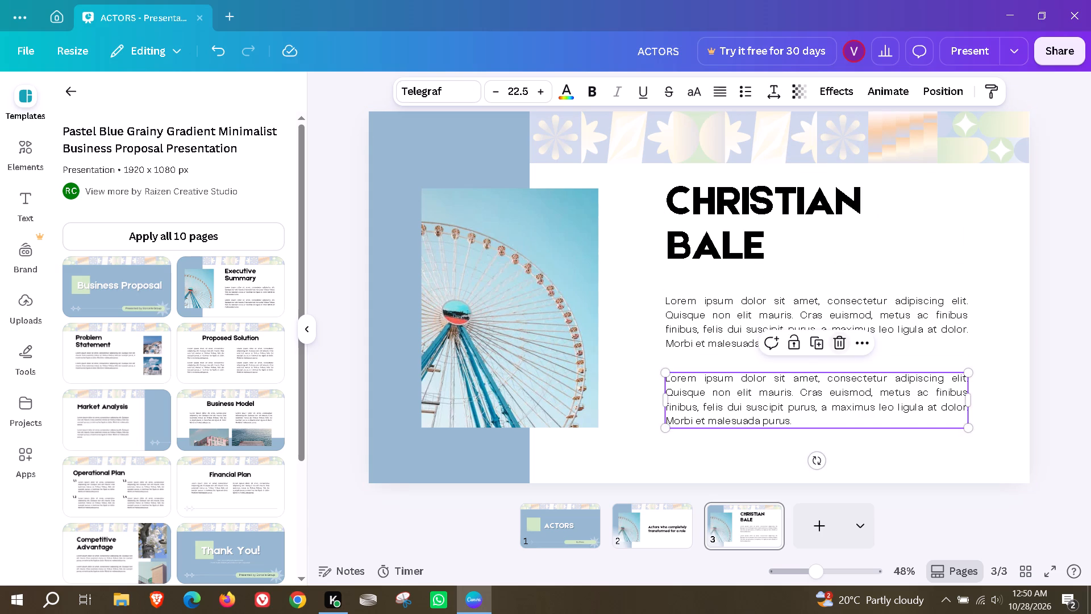
{"action": "left_click", "coordinate": [843, 348]}
Replace page 3's remaining placeholder paragraph using Magic Write with the prompt "generate 2-3 lines on christian bale how he transformed in the machinist movie".
{"action": "double_click", "coordinate": [811, 327]}
{"action": "left_click", "coordinate": [855, 273]}
{"action": "scroll", "coordinate": [863, 468], "scroll_direction": "down", "scroll_amount": 4}
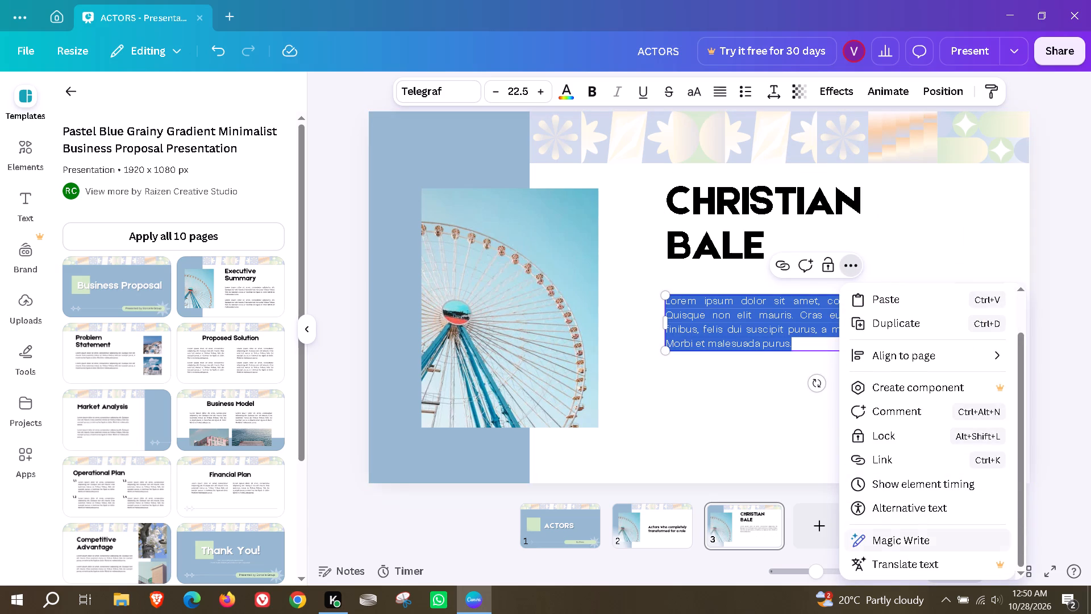
{"action": "left_click", "coordinate": [893, 532]}
{"action": "left_click", "coordinate": [883, 305]}
{"action": "type", "text": "generate"}
{"action": "key", "text": "space"}
{"action": "type", "text": "2-3 lies"}
{"action": "key", "text": "BackSpace"}
{"action": "key", "text": "BackSpace"}
{"action": "type", "text": "nes on"}
{"action": "key", "text": "space"}
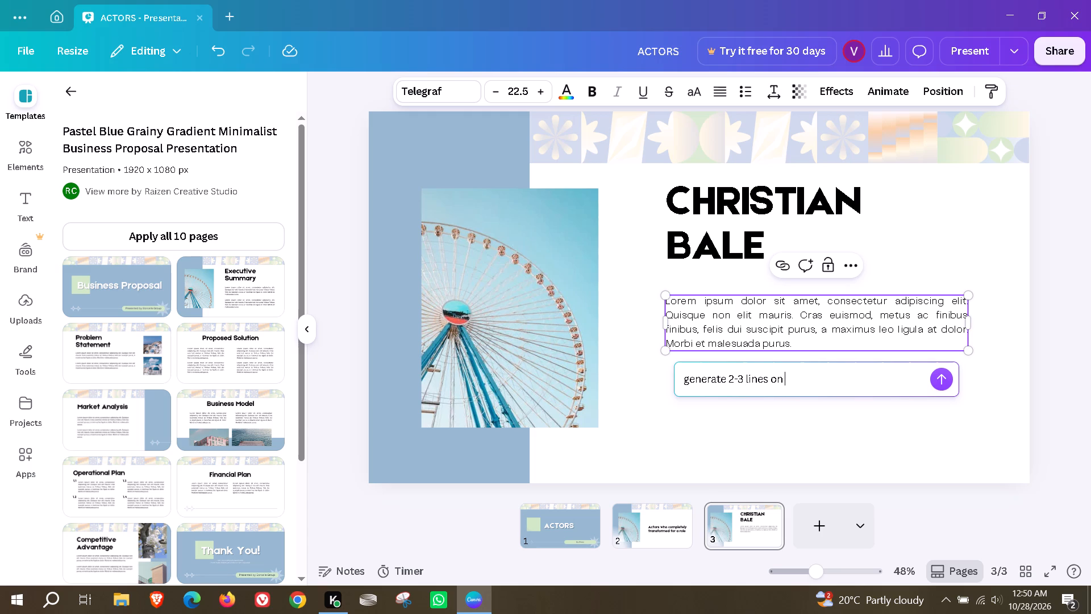
{"action": "type", "text": "christain"}
{"action": "key", "text": "BackSpace"}
{"action": "key", "text": "BackSpace"}
{"action": "key", "text": "BackSpace"}
{"action": "type", "text": "ian bale how he transformed in the machinist"}
{"action": "key", "text": "space"}
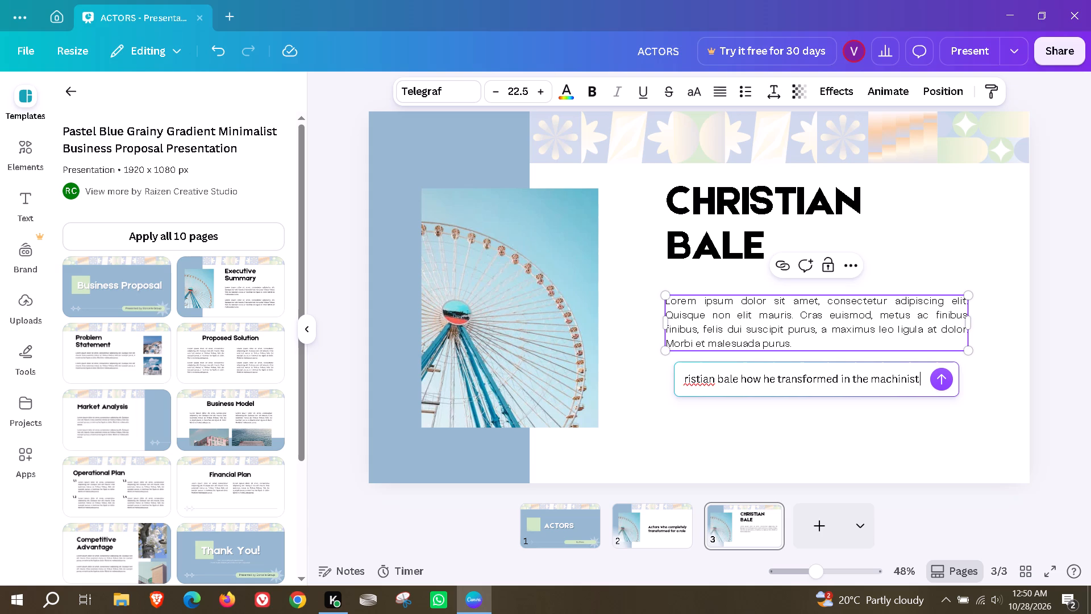
{"action": "type", "text": "movei"}
{"action": "key", "text": "space"}
{"action": "key", "text": "BackSpace"}
{"action": "key", "text": "BackSpace"}
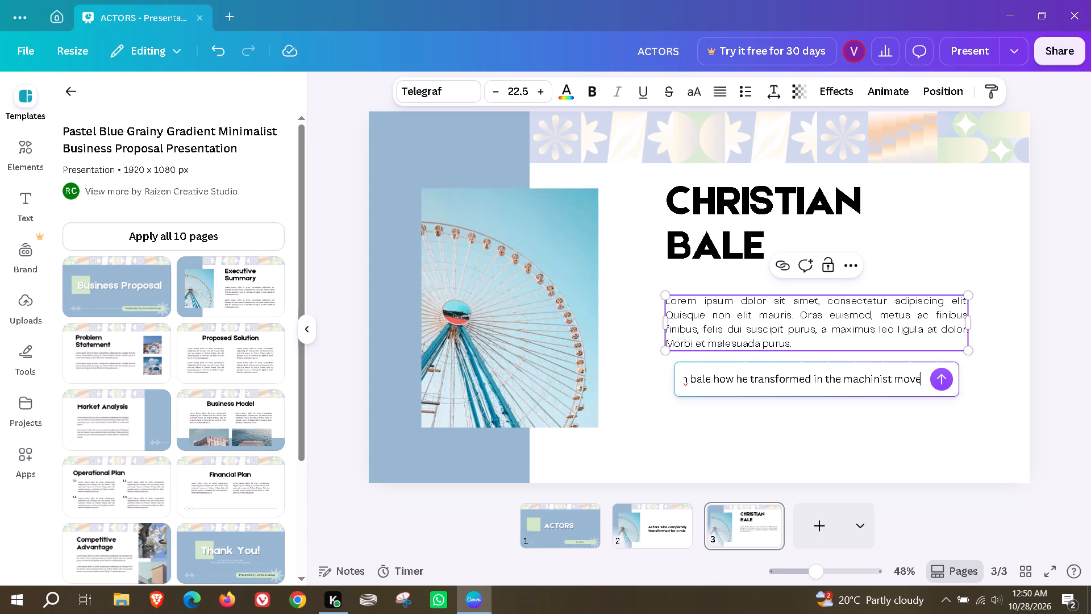
{"action": "key", "text": "BackSpace"}
{"action": "type", "text": "ie"}
{"action": "key", "text": "Return"}
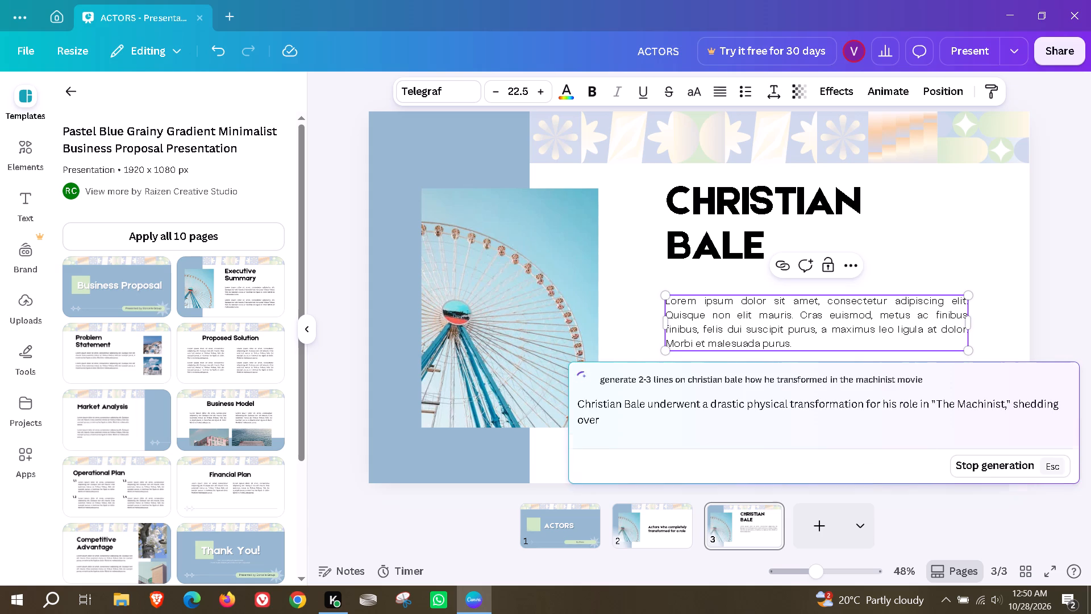
{"action": "left_click", "coordinate": [1011, 511]}
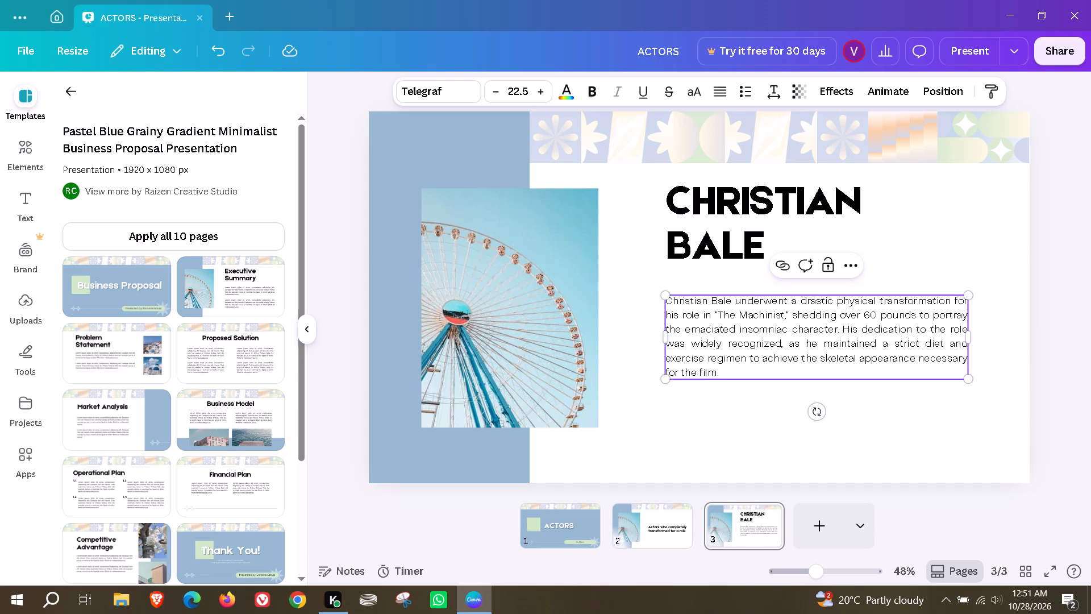
Scale up the Christian Bale paragraph slightly and move it a little lower on page 3.
{"action": "left_click_drag", "start_coordinate": [974, 380], "coordinate": [984, 411]}
{"action": "left_click", "coordinate": [886, 439]}
{"action": "left_click_drag", "start_coordinate": [856, 347], "coordinate": [845, 371]}
Move the "CHRISTIAN BALE" heading lower, aligning its left edge with the paragraph beneath it.
{"action": "left_click_drag", "start_coordinate": [778, 214], "coordinate": [774, 250]}
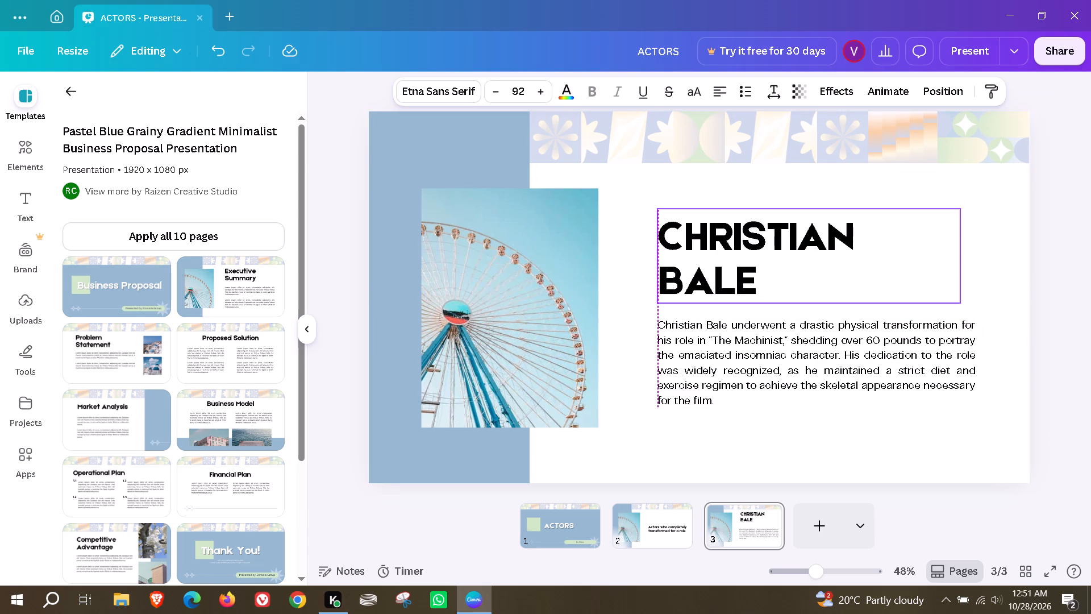
{"action": "left_click_drag", "start_coordinate": [774, 250], "coordinate": [772, 245]}
{"action": "left_click", "coordinate": [890, 437]}
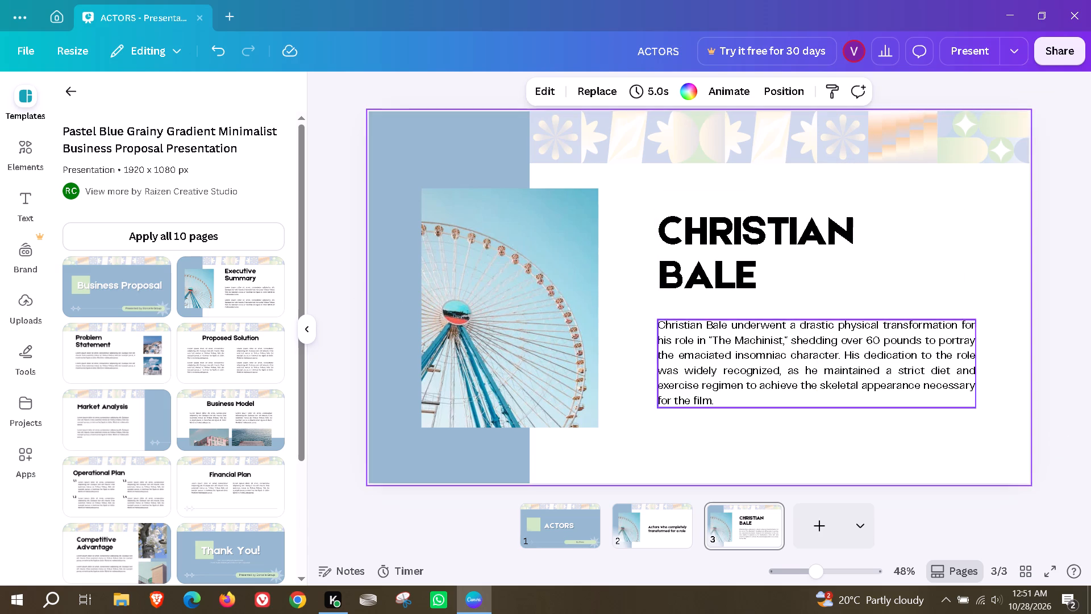
Add the template's Problem Statement layout as a new page 4.
{"action": "left_click", "coordinate": [132, 358]}
{"action": "left_click", "coordinate": [624, 349]}
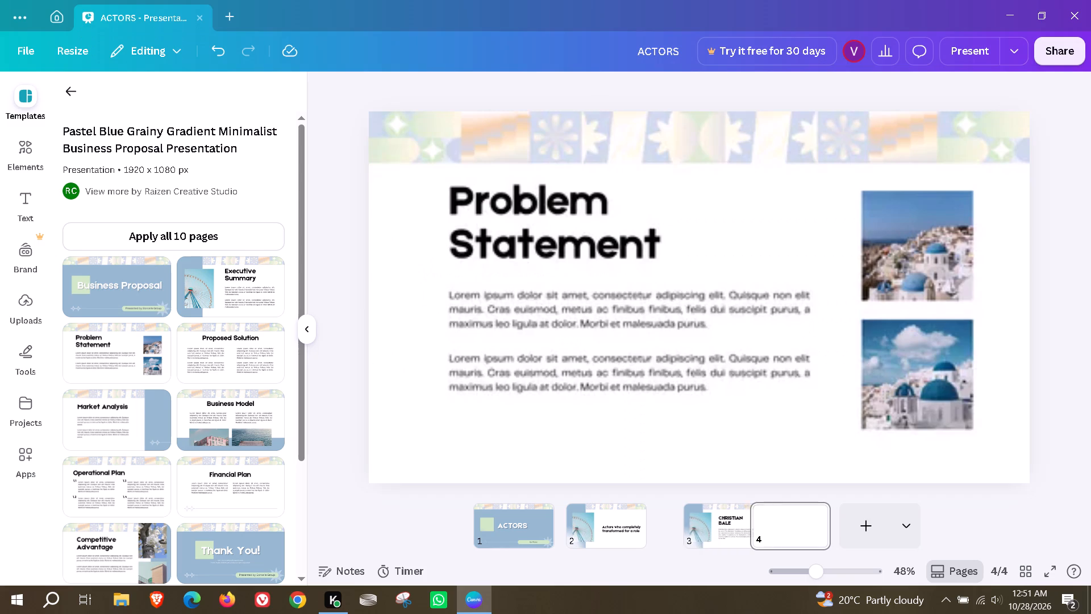
{"action": "double_click", "coordinate": [559, 235]}
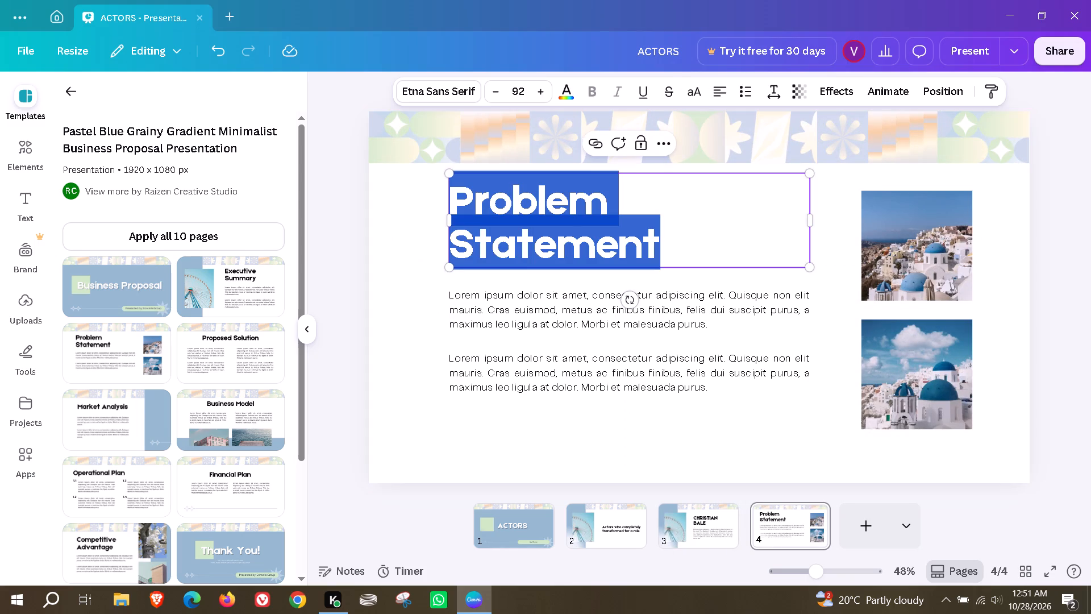
{"action": "type", "text": "CHARLIZE THERP"}
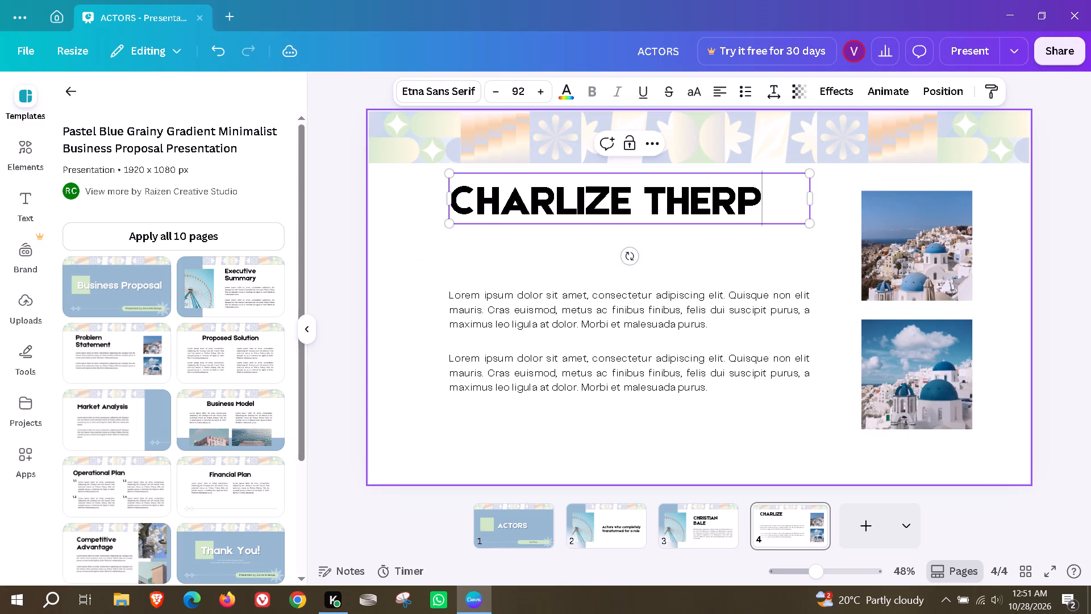
{"action": "key", "text": "shift+BackSpace"}
{"action": "type", "text": "ON"}
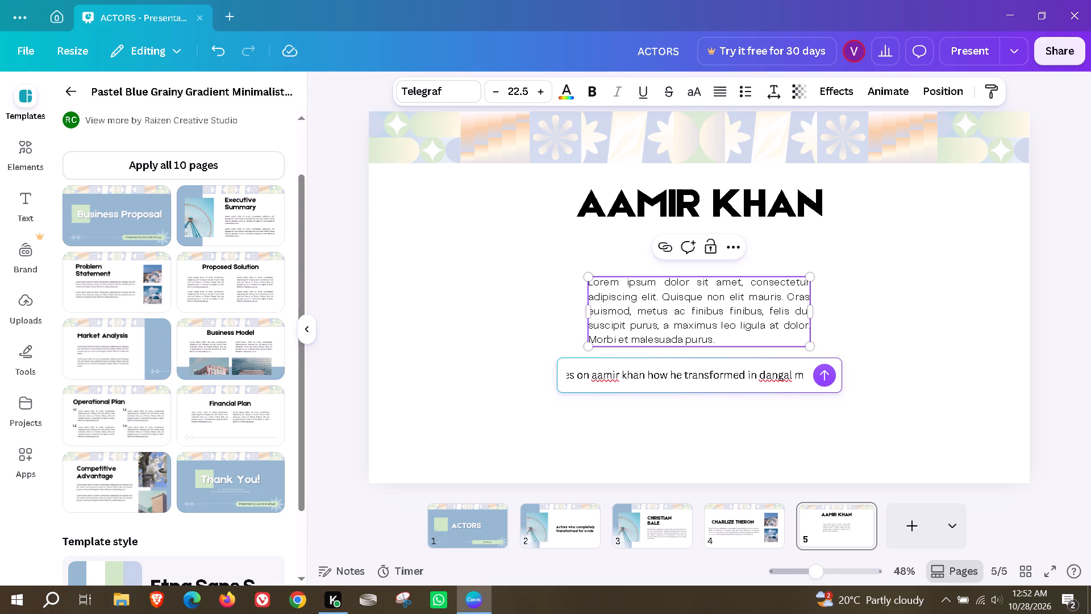
{"action": "type", "text": "ovie for a role"}
{"action": "key", "text": "Return"}
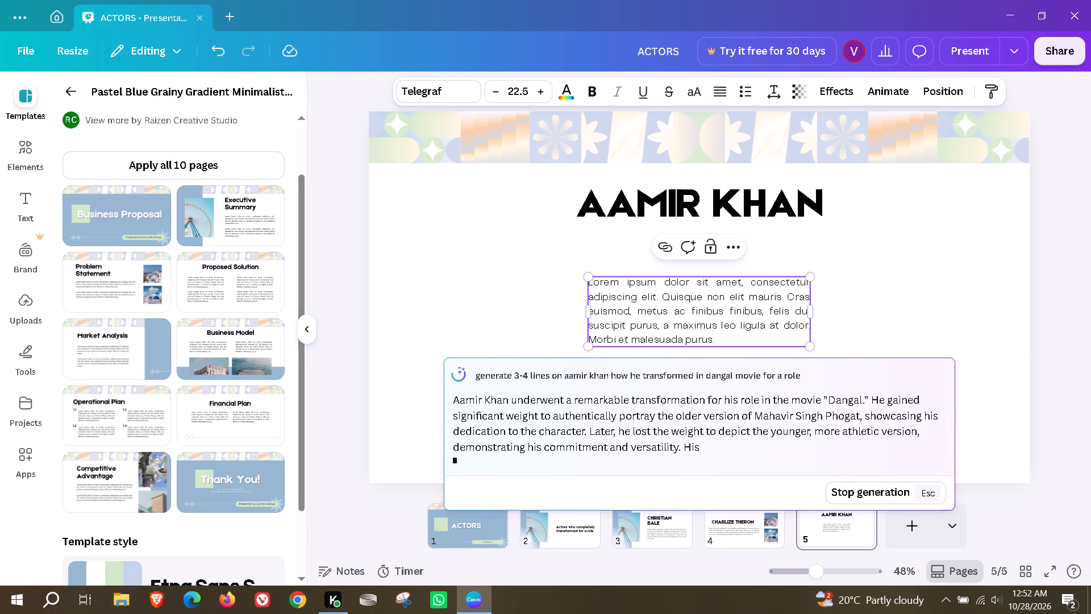
{"action": "left_click", "coordinate": [878, 514]}
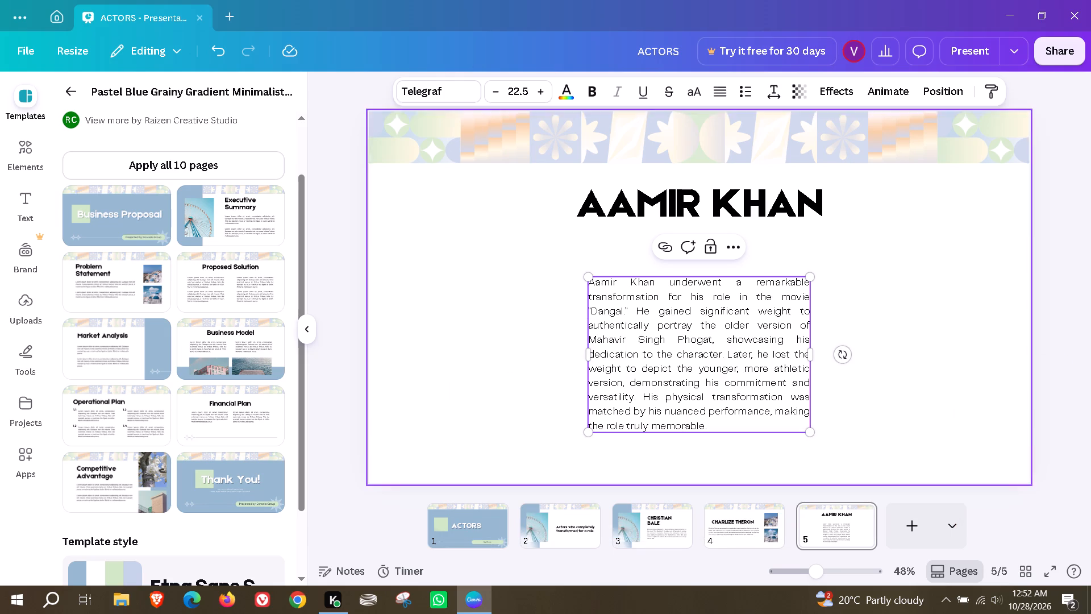
Widen the Aamir Khan paragraph's text box and move it left and slightly lower, near the middle of page 5.
{"action": "left_click_drag", "start_coordinate": [810, 358], "coordinate": [910, 369]}
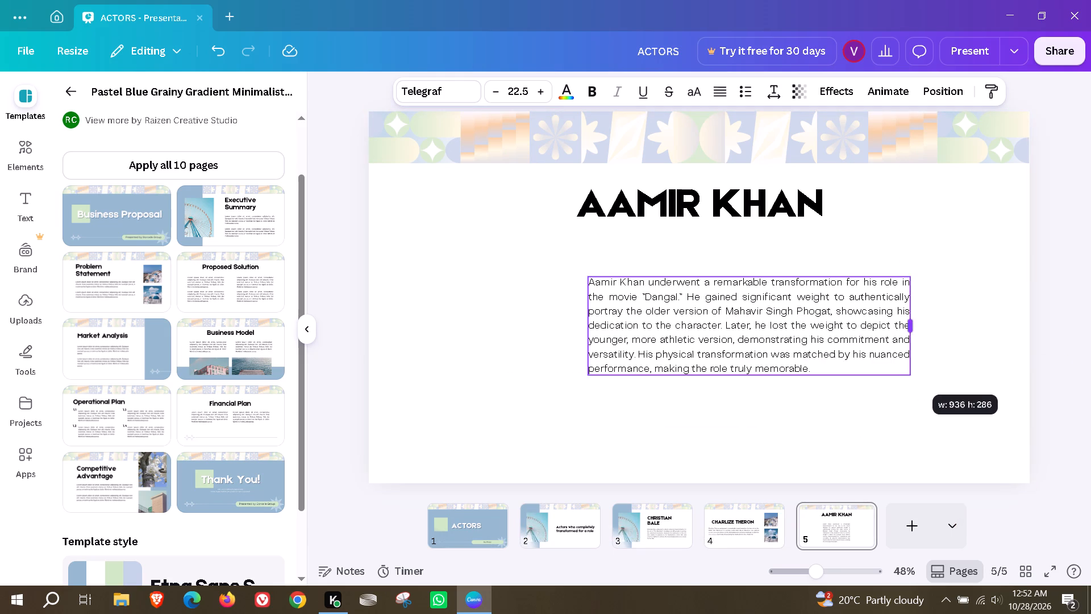
{"action": "left_click_drag", "start_coordinate": [910, 369], "coordinate": [916, 369]}
{"action": "left_click", "coordinate": [793, 425]}
{"action": "left_click_drag", "start_coordinate": [773, 347], "coordinate": [709, 371]}
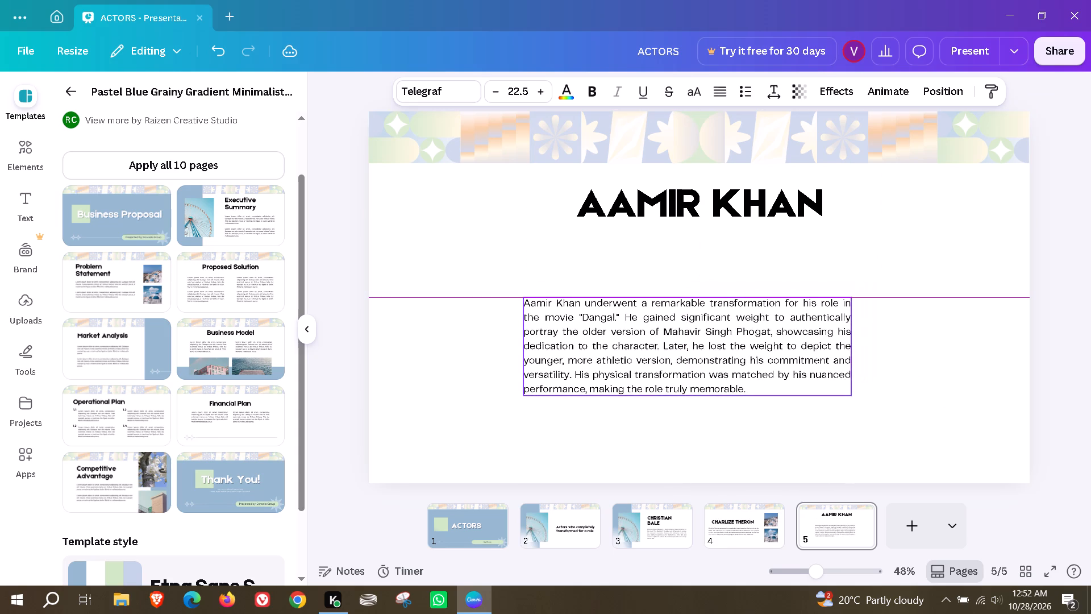
{"action": "left_click_drag", "start_coordinate": [709, 371], "coordinate": [709, 363]}
Move the "AAMIR KHAN" heading lower and slightly left so it sits closer above its paragraph.
{"action": "left_click_drag", "start_coordinate": [770, 196], "coordinate": [746, 230]}
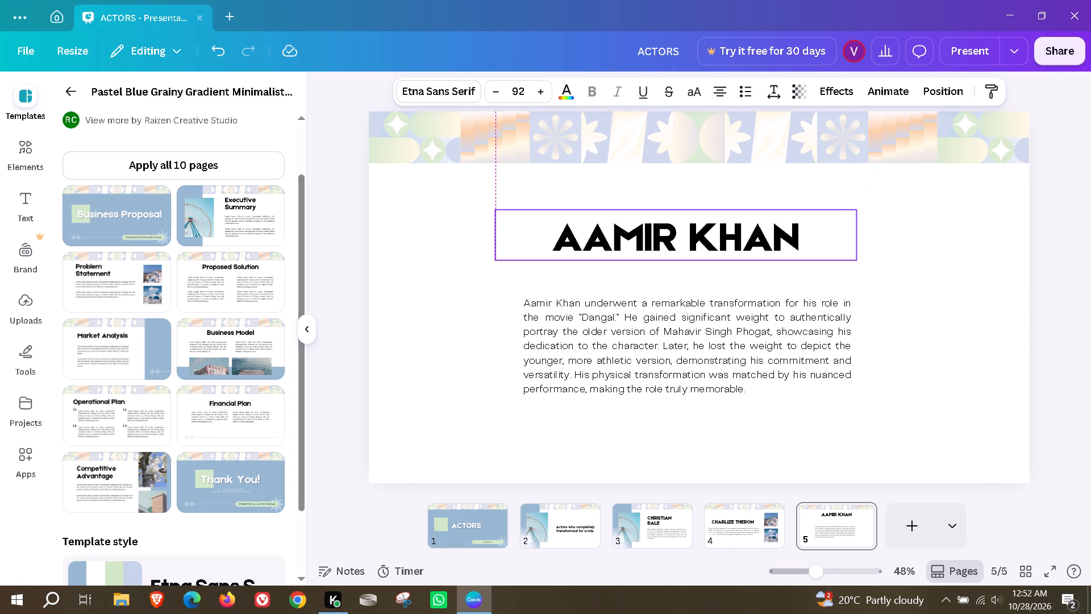
{"action": "left_click_drag", "start_coordinate": [746, 230], "coordinate": [744, 240]}
{"action": "left_click", "coordinate": [951, 333]}
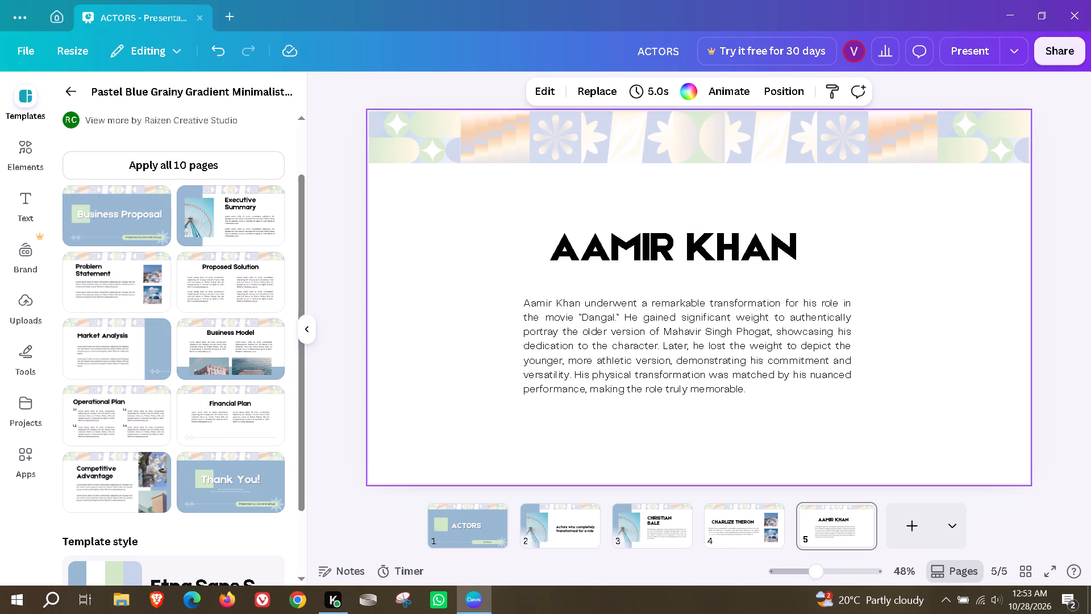
Add the template's Market Analysis layout as a new page 6.
{"action": "left_click", "coordinate": [137, 360]}
{"action": "left_click", "coordinate": [646, 337]}
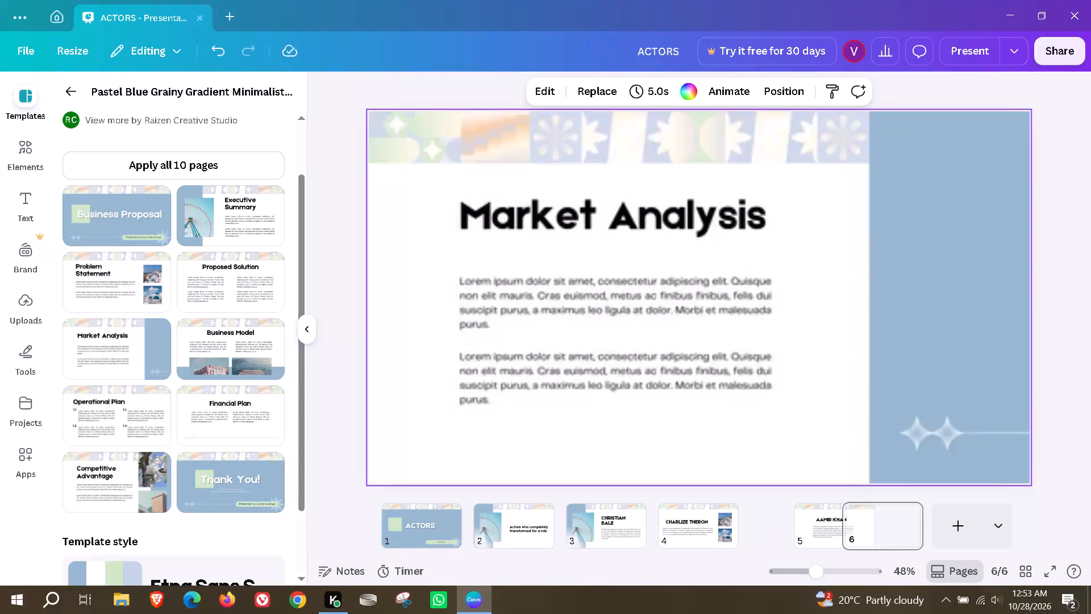
Replace the "Market Analysis" heading on page 6 with "RANDEEP HOODA".
{"action": "double_click", "coordinate": [668, 220]}
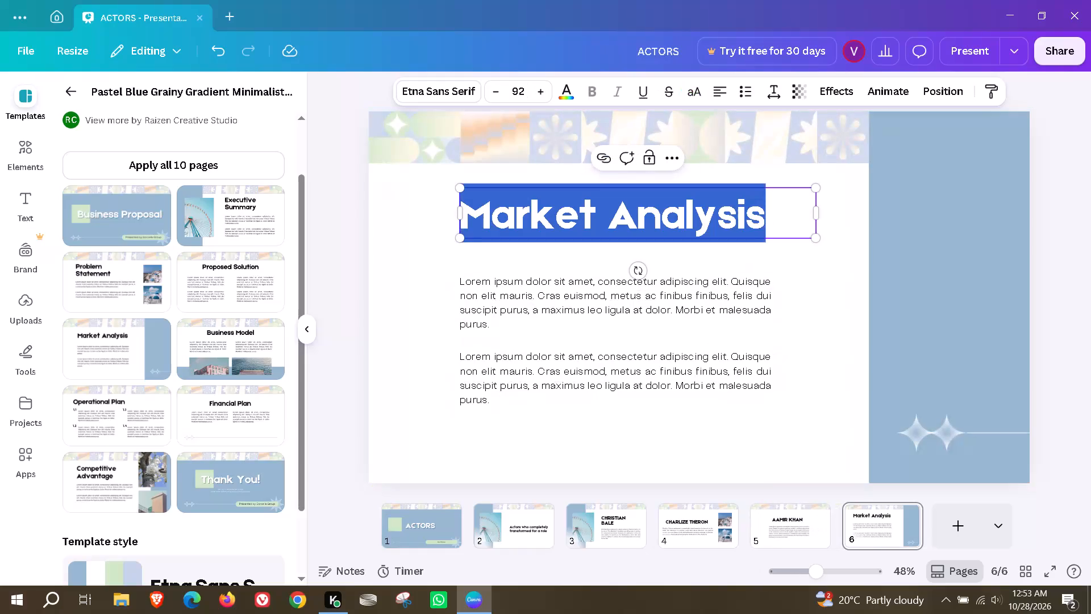
{"action": "type", "text": "RANDEEP HOODA"}
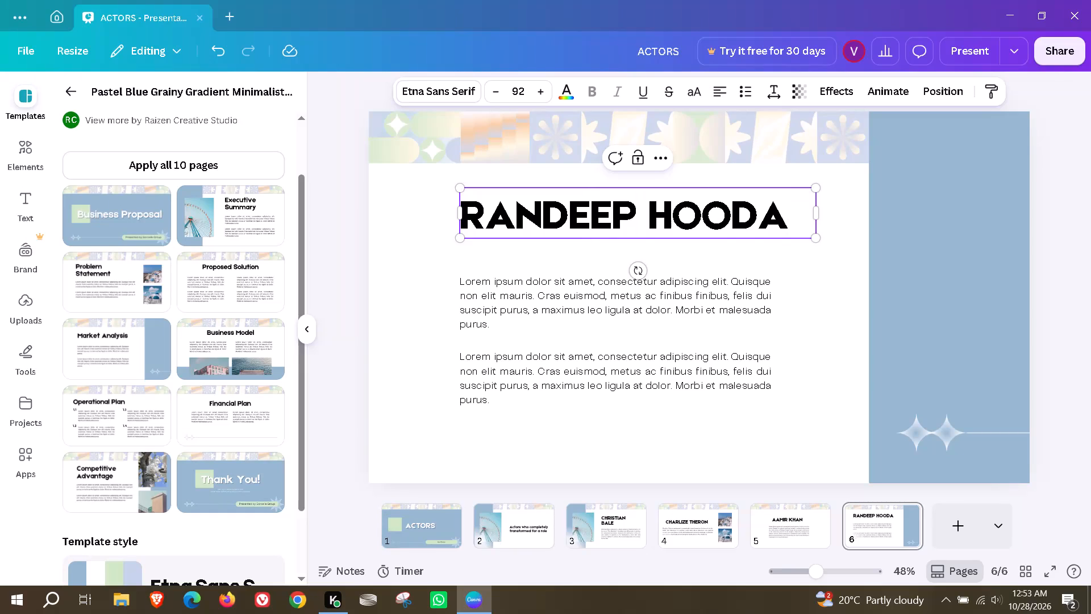
Delete the upper of the two placeholder paragraphs on page 6.
{"action": "left_click", "coordinate": [654, 308]}
{"action": "left_click", "coordinate": [640, 254]}
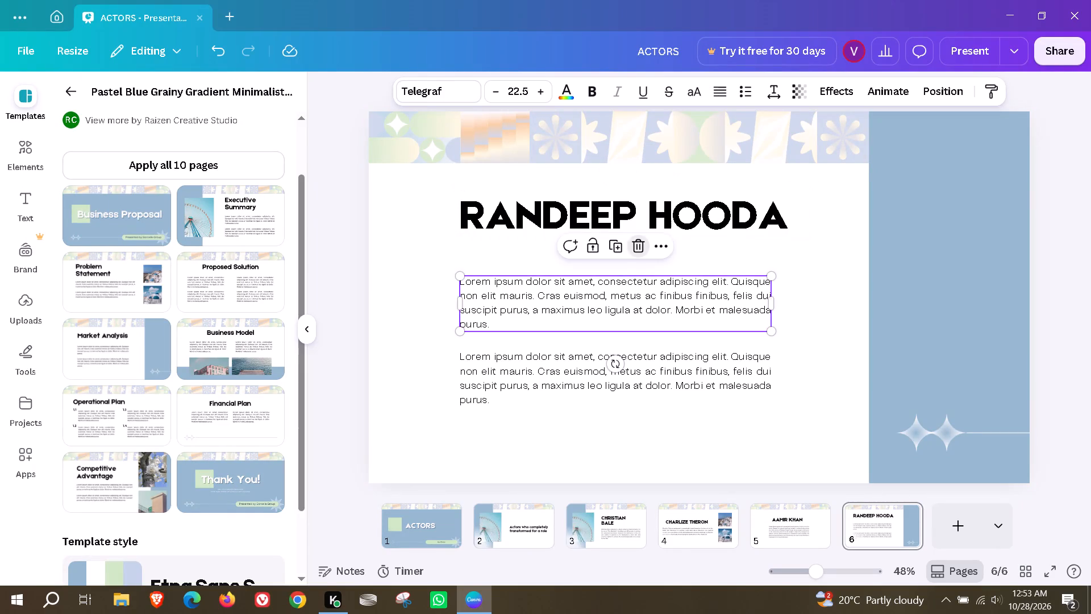
Replace the remaining placeholder paragraph with Magic Write text from the prompt "generate 2-3 lines on how randeep hooda transformed in sarbjit movie".
{"action": "left_click", "coordinate": [647, 372]}
{"action": "left_click", "coordinate": [660, 327]}
{"action": "scroll", "coordinate": [694, 271], "scroll_direction": "down", "scroll_amount": 3}
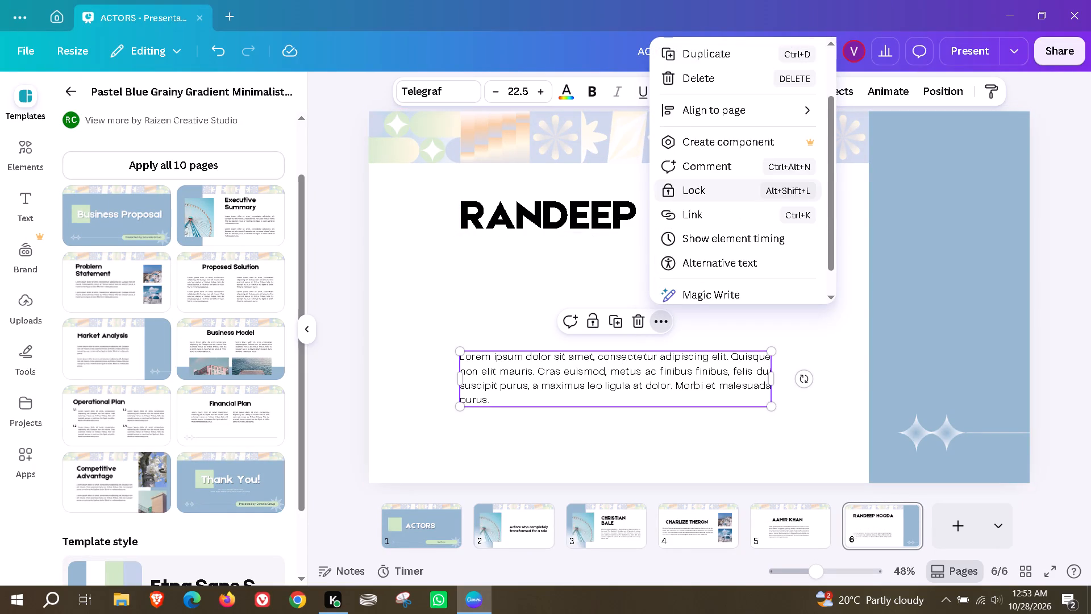
{"action": "scroll", "coordinate": [694, 271], "scroll_direction": "down", "scroll_amount": 2}
{"action": "left_click", "coordinate": [699, 269]}
{"action": "left_click", "coordinate": [726, 52]}
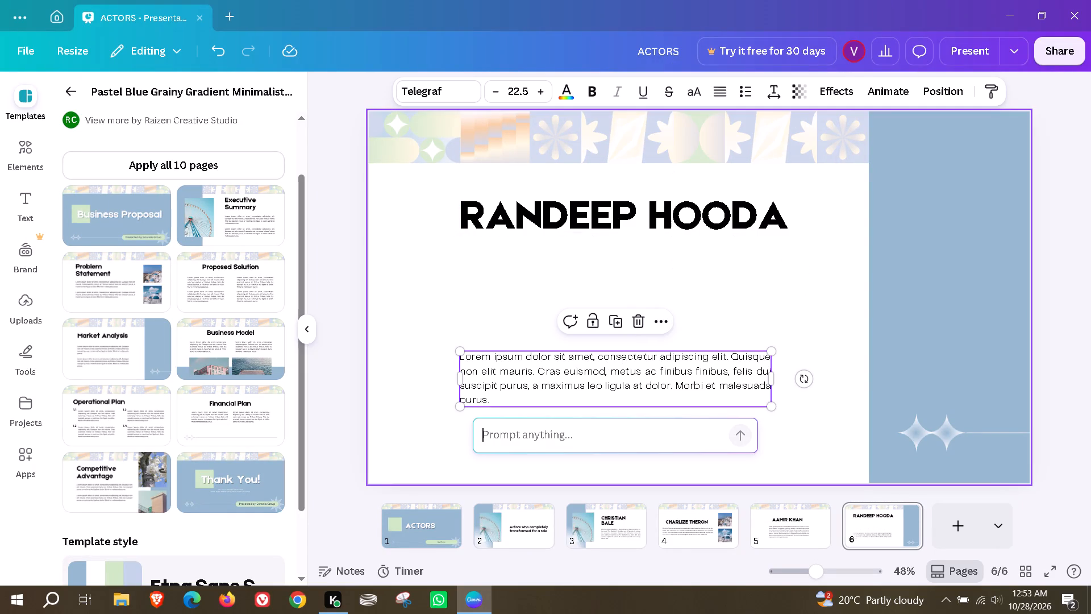
{"action": "type", "text": "generate"}
{"action": "key", "text": "space"}
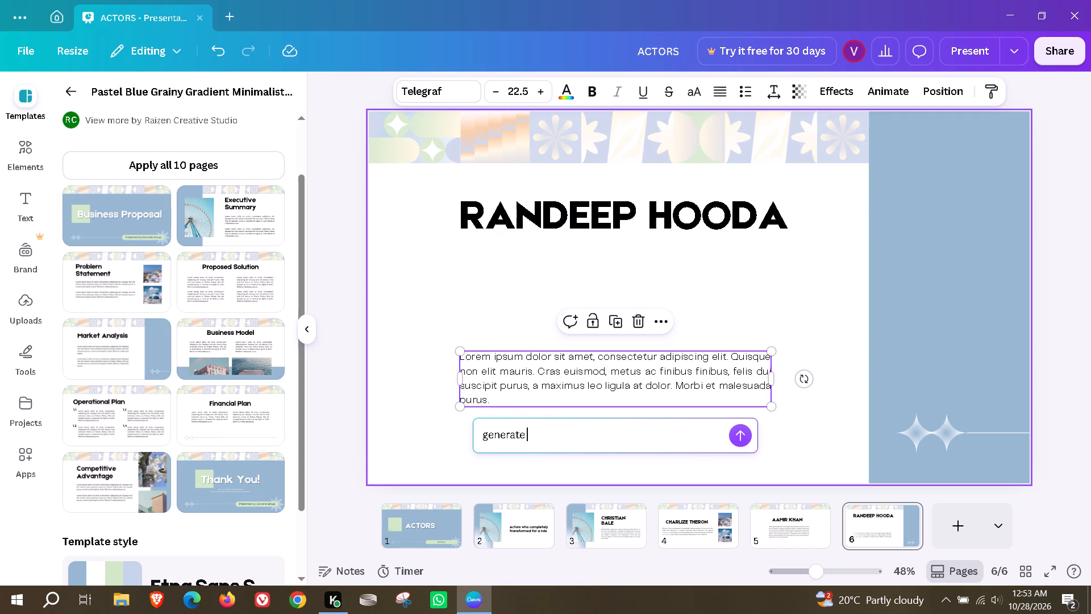
{"action": "type", "text": "2-3 lien"}
{"action": "key", "text": "BackSpace"}
{"action": "key", "text": "BackSpace"}
{"action": "type", "text": "ns"}
{"action": "key", "text": "BackSpace"}
{"action": "type", "text": "es on how randeep hod"}
{"action": "key", "text": "BackSpace"}
{"action": "type", "text": "oda transformed in"}
{"action": "key", "text": "space"}
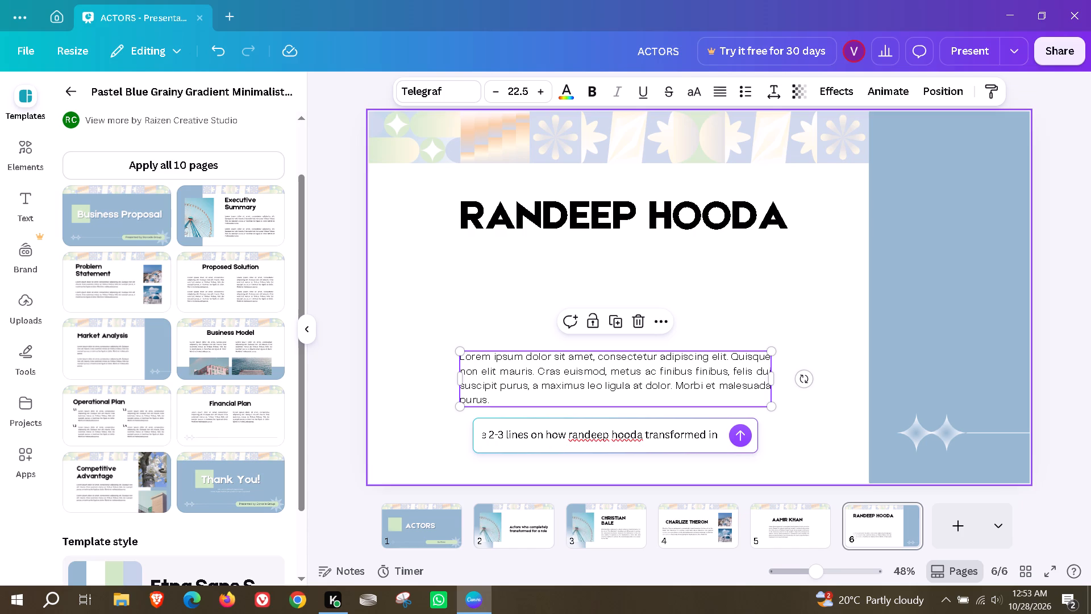
{"action": "type", "text": "sarbjit"}
{"action": "key", "text": "space"}
{"action": "type", "text": "mv"}
{"action": "key", "text": "BackSpace"}
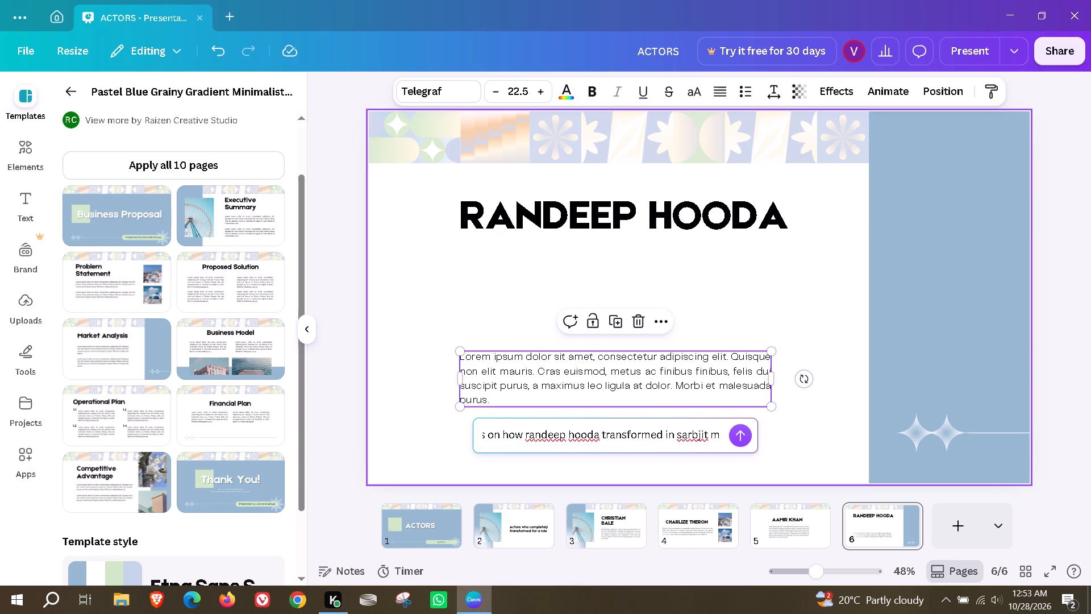
{"action": "type", "text": "ovei"}
{"action": "key", "text": "BackSpace"}
{"action": "key", "text": "BackSpace"}
{"action": "type", "text": "ie"}
{"action": "key", "text": "Return"}
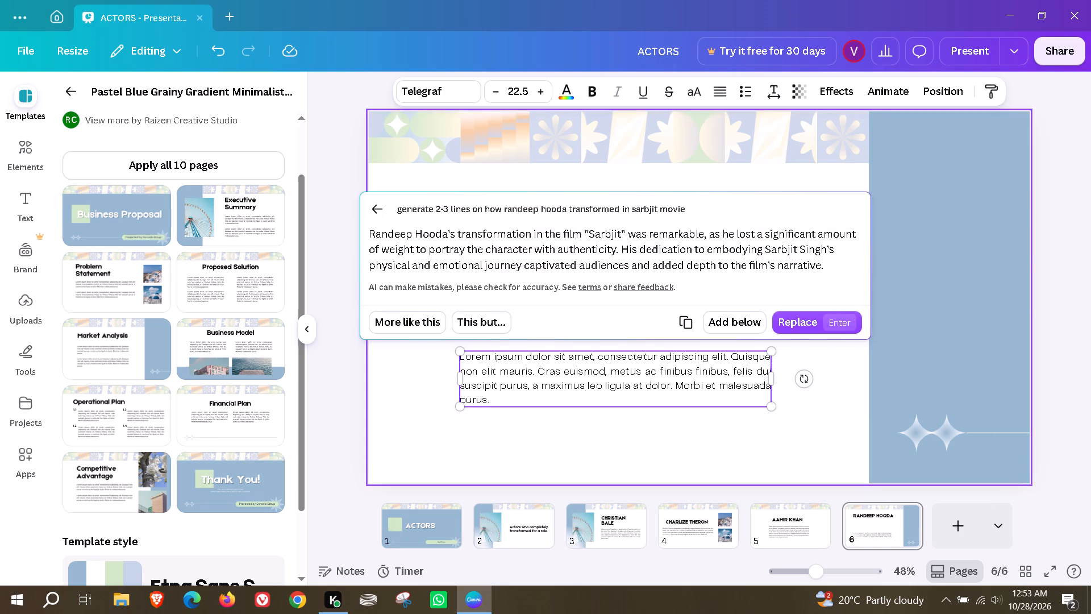
{"action": "left_click", "coordinate": [792, 322]}
{"action": "left_click", "coordinate": [728, 296]}
Move the Randeep Hooda paragraph up towards its heading, enlarge it to font size 25.5 and centre it under the heading.
{"action": "left_click_drag", "start_coordinate": [661, 382], "coordinate": [659, 326]}
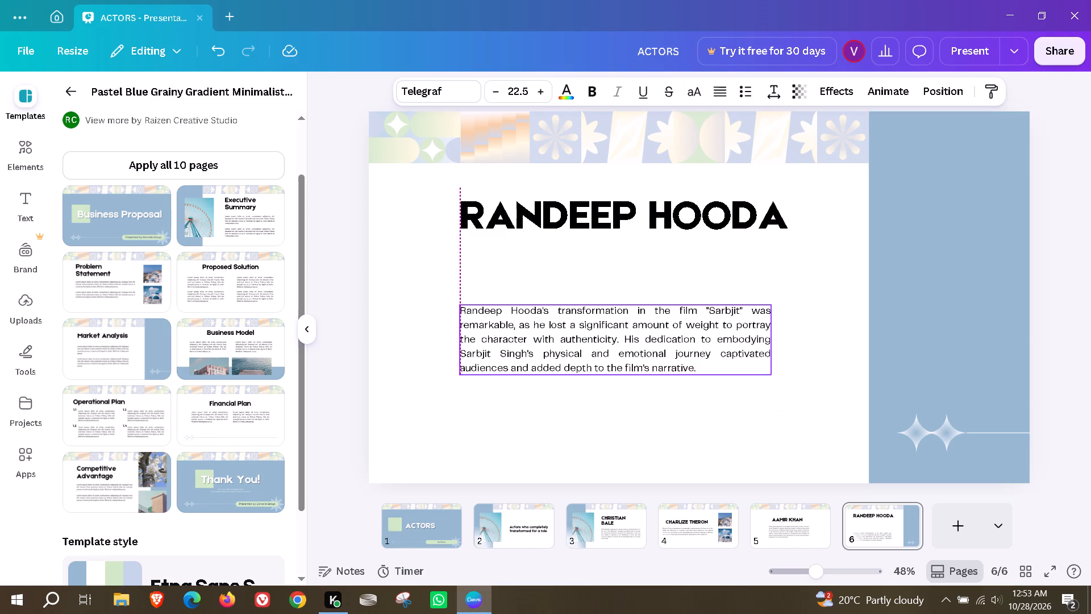
{"action": "left_click_drag", "start_coordinate": [659, 326], "coordinate": [671, 325]}
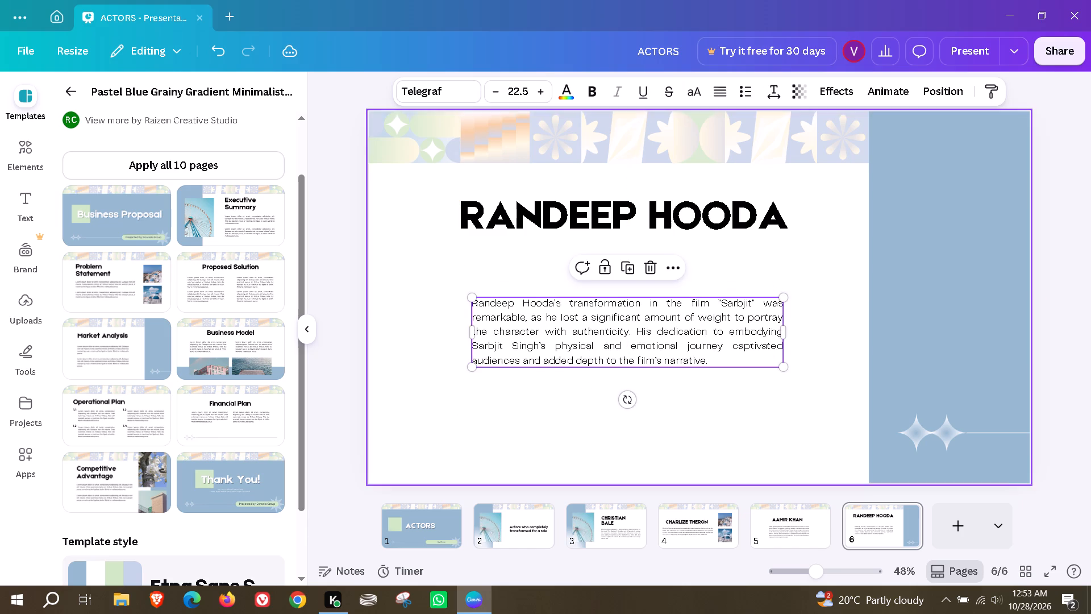
{"action": "left_click_drag", "start_coordinate": [781, 373], "coordinate": [810, 437]}
{"action": "left_click_drag", "start_coordinate": [726, 362], "coordinate": [700, 380]}
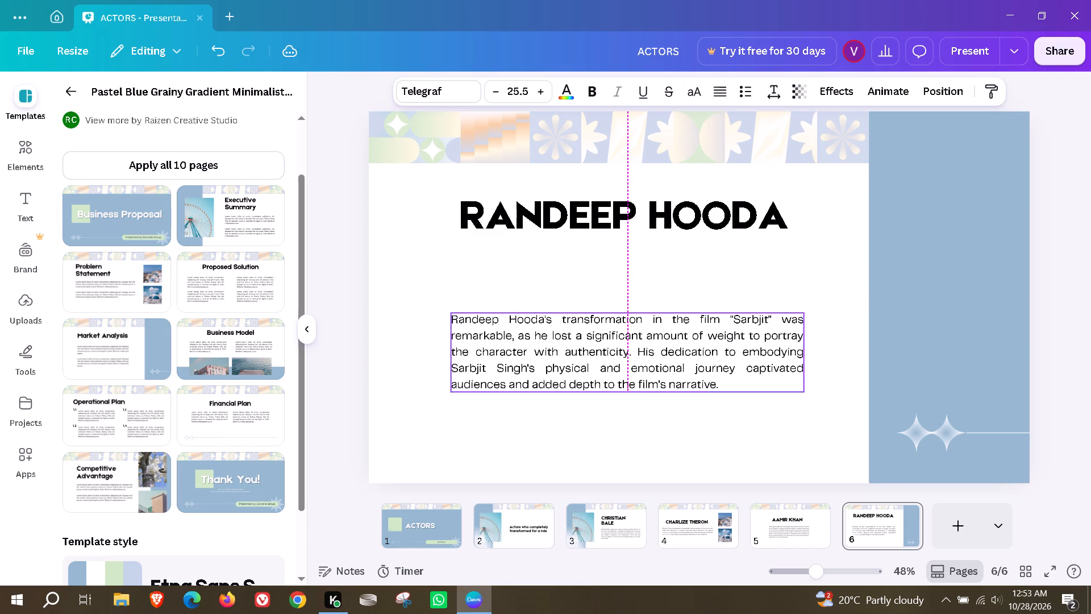
{"action": "left_click_drag", "start_coordinate": [700, 380], "coordinate": [707, 379]}
Move the "RANDEEP HOODA" heading lower so it sits just above its paragraph, and nudge the paragraph slightly up.
{"action": "left_click_drag", "start_coordinate": [717, 228], "coordinate": [714, 276]}
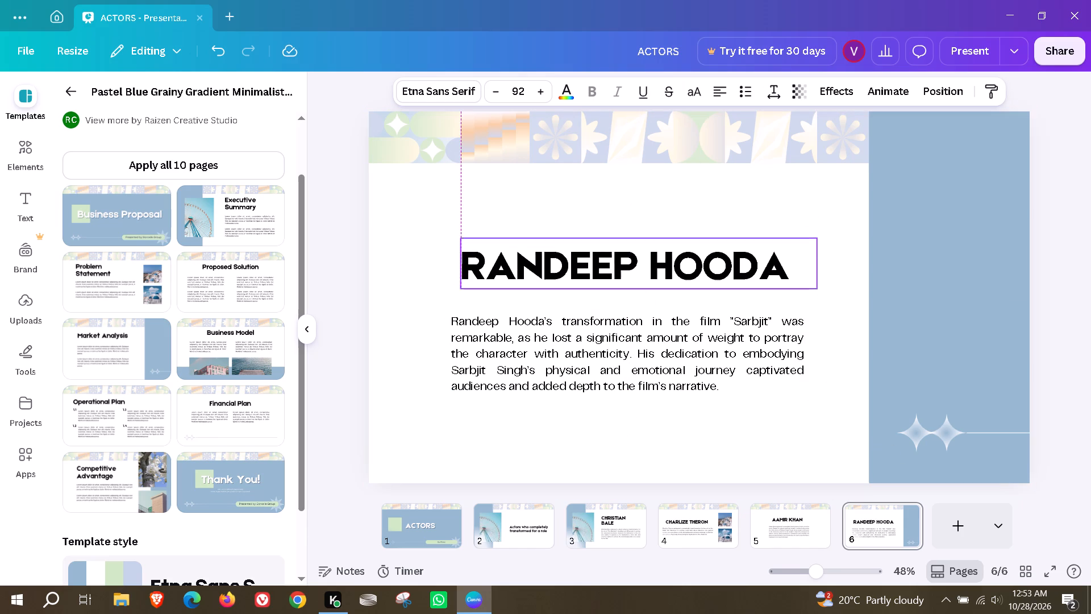
{"action": "left_click_drag", "start_coordinate": [714, 276], "coordinate": [713, 270]}
{"action": "left_click", "coordinate": [751, 437]}
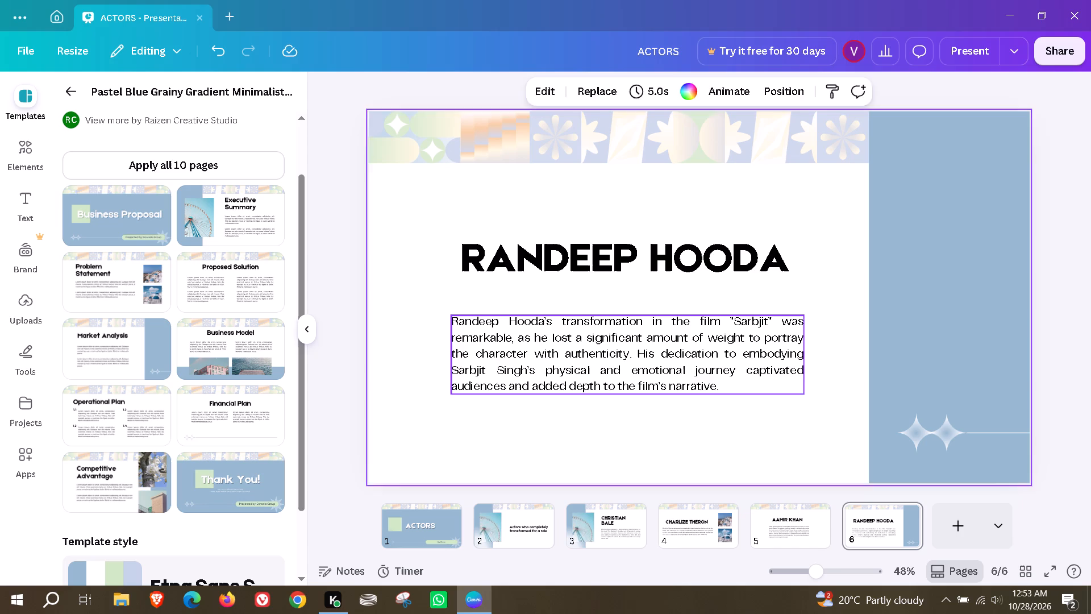
{"action": "left_click", "coordinate": [709, 385]}
{"action": "left_click", "coordinate": [730, 449]}
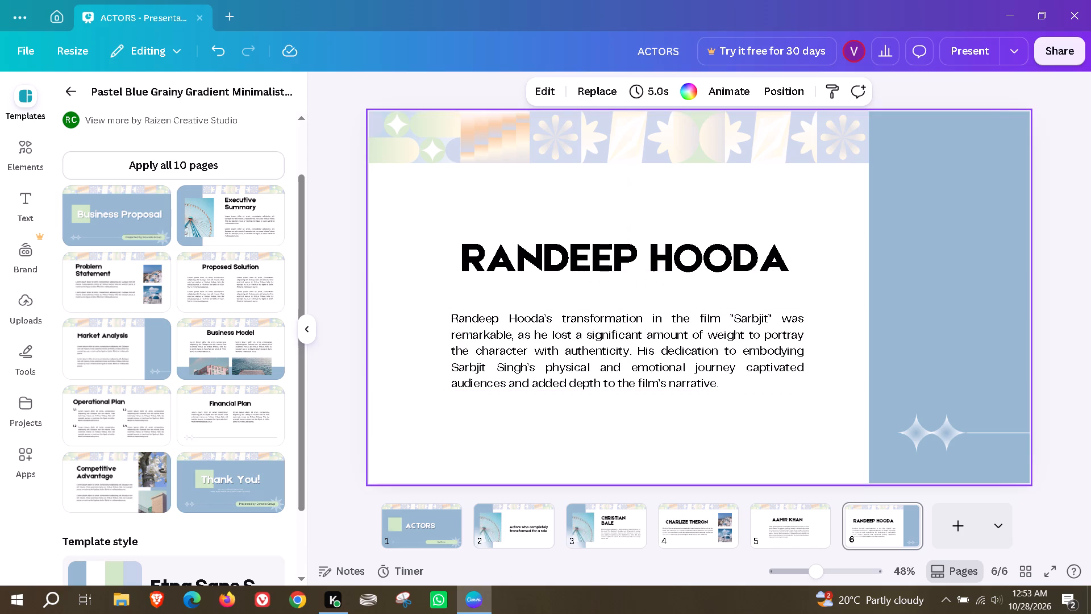
Add the template's Operational Plan layout as a new page 7.
{"action": "left_click", "coordinate": [129, 422]}
{"action": "left_click", "coordinate": [612, 356]}
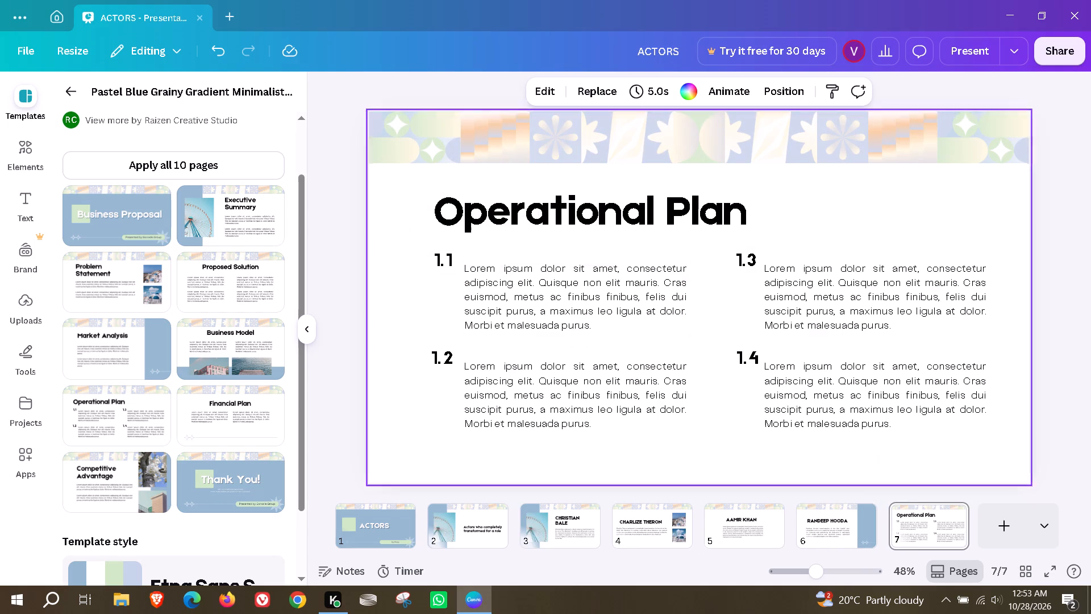
Replace the "Operational Plan" heading on page 7 with "MATTHEW MCCONAUGHEY".
{"action": "double_click", "coordinate": [640, 229]}
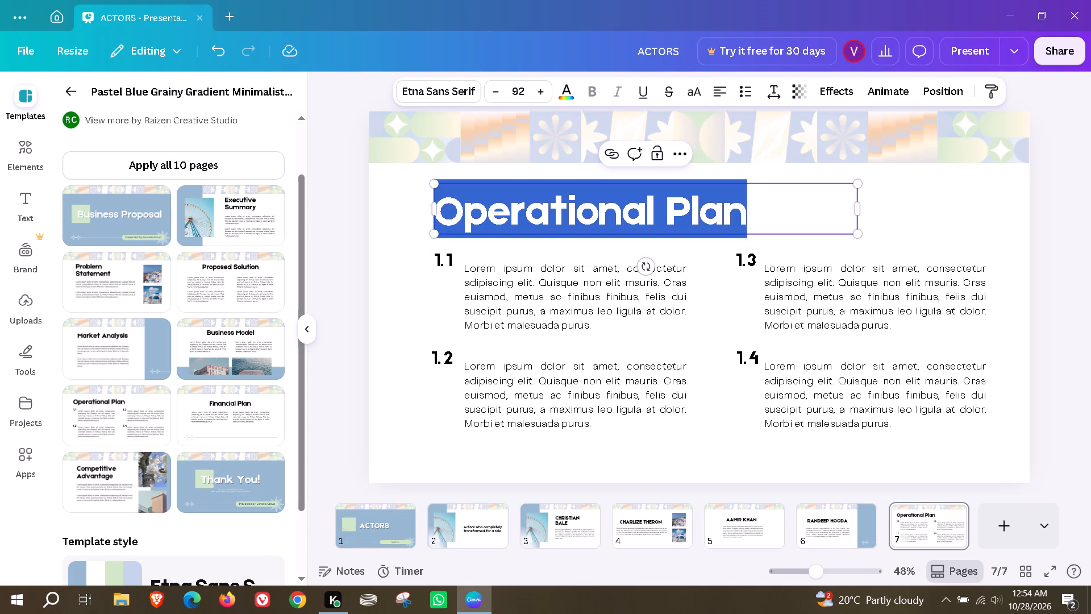
{"action": "type", "text": "MAT"}
{"action": "type", "text": "THER"}
{"action": "key", "text": "shift+BackSpace"}
{"action": "type", "text": "W"}
{"action": "key", "text": "space"}
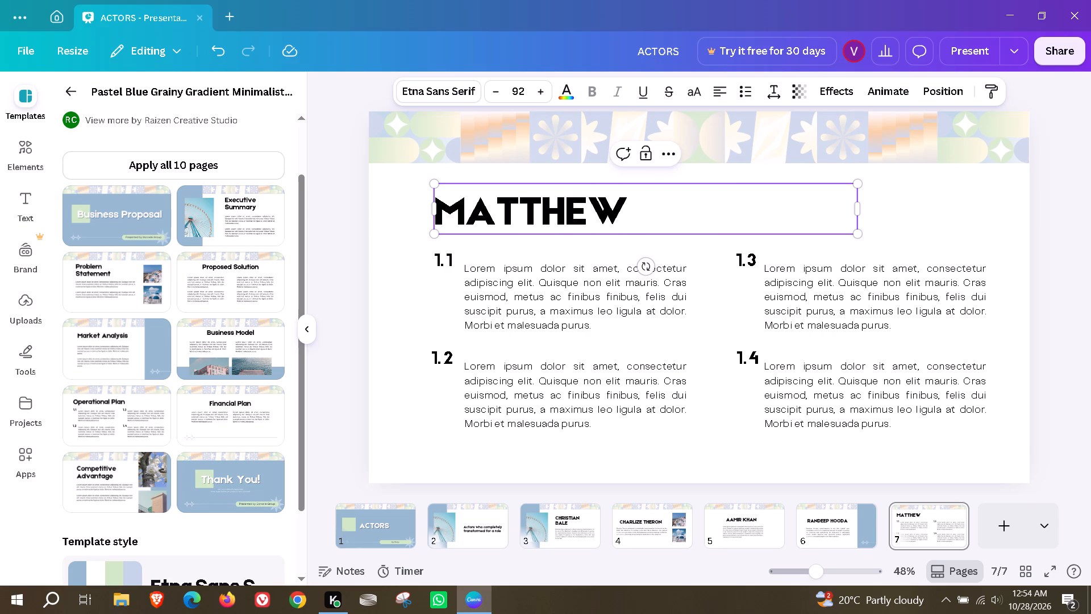
{"action": "type", "text": "MC"}
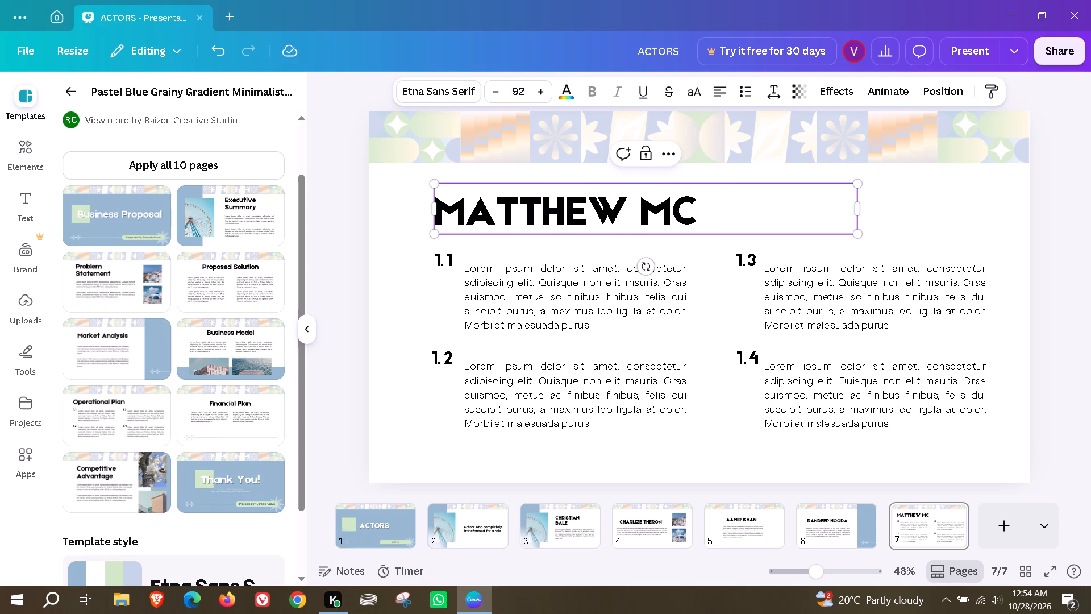
{"action": "type", "text": "CONAU"}
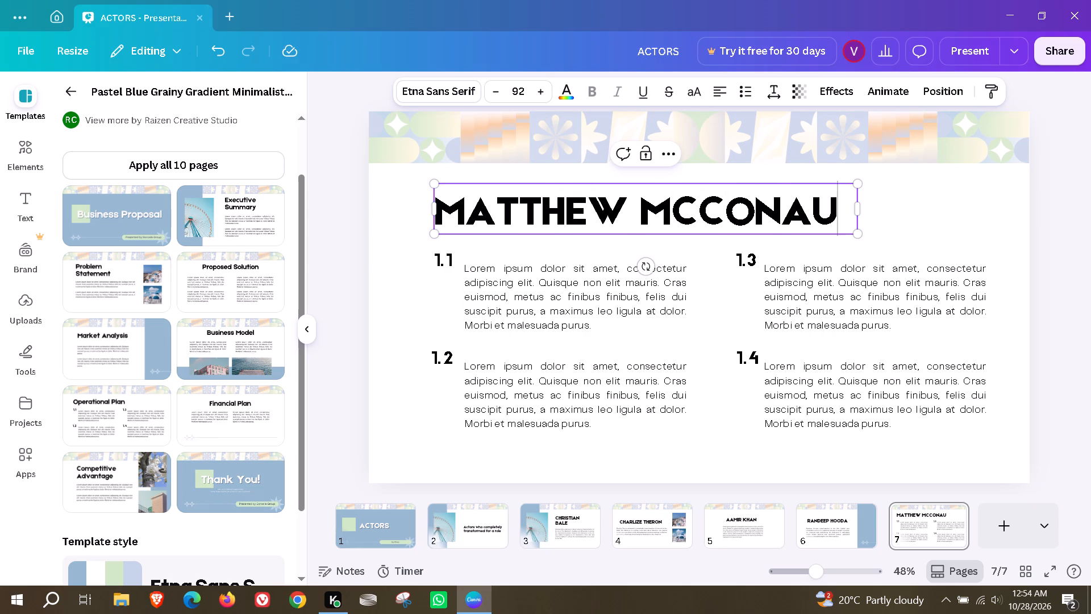
{"action": "type", "text": "GHEY"}
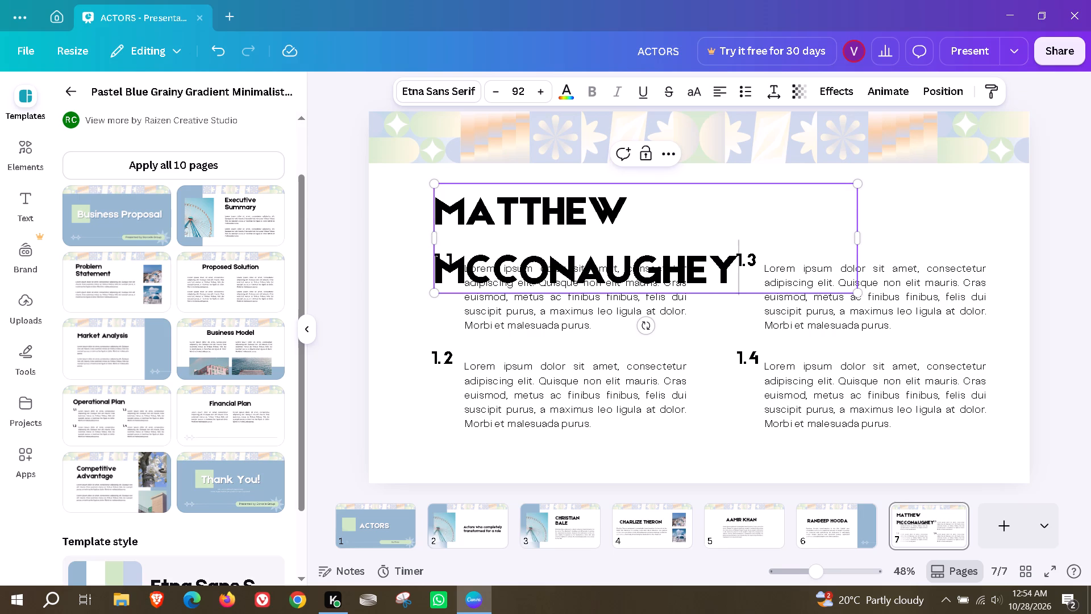
Widen the "MATTHEW MCCONAUGHEY" heading box to fit one line and scale the heading down to font size 51.8.
{"action": "left_click_drag", "start_coordinate": [864, 247], "coordinate": [976, 247]}
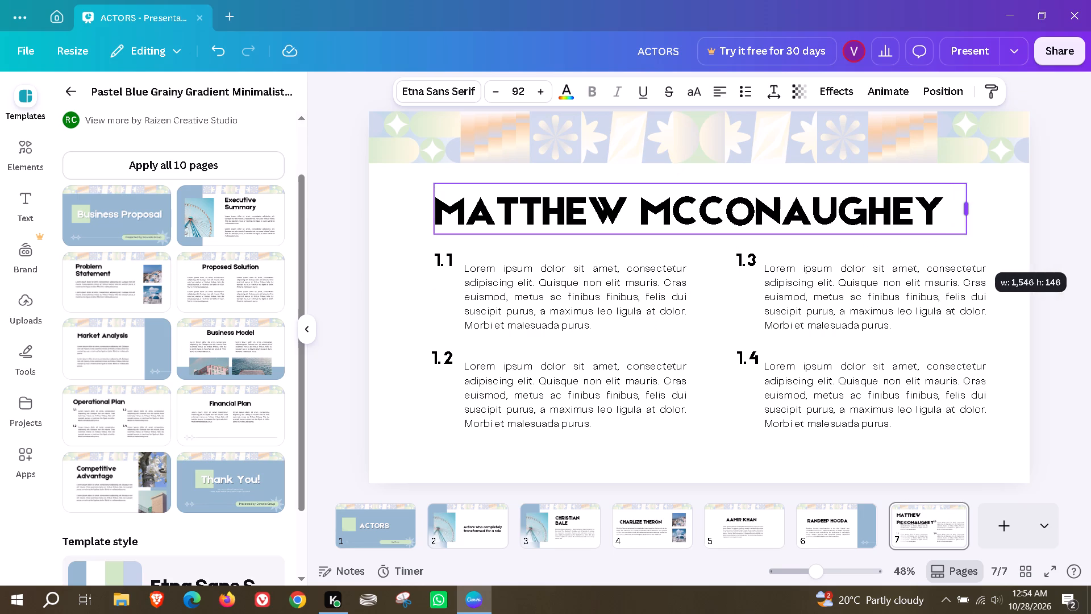
{"action": "left_click_drag", "start_coordinate": [976, 247], "coordinate": [980, 247]}
{"action": "left_click_drag", "start_coordinate": [971, 228], "coordinate": [853, 214]}
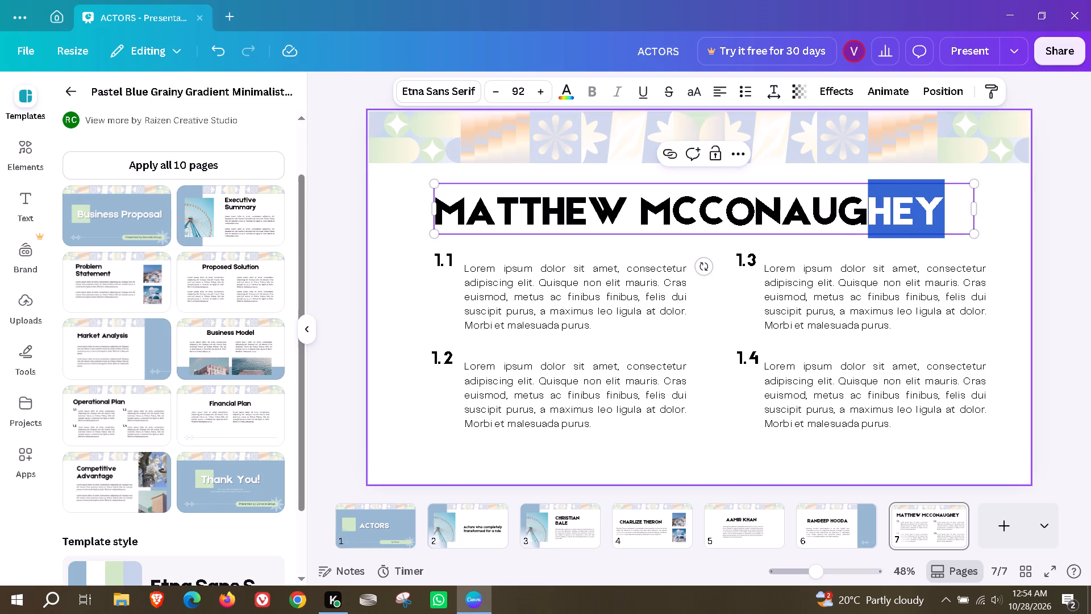
{"action": "left_click_drag", "start_coordinate": [976, 231], "coordinate": [740, 227]}
{"action": "left_click", "coordinate": [652, 243]}
Move the "MATTHEW MCCONAUGHEY" heading rightwards to about the horizontal middle of page 7.
{"action": "left_click_drag", "start_coordinate": [627, 197], "coordinate": [697, 203]}
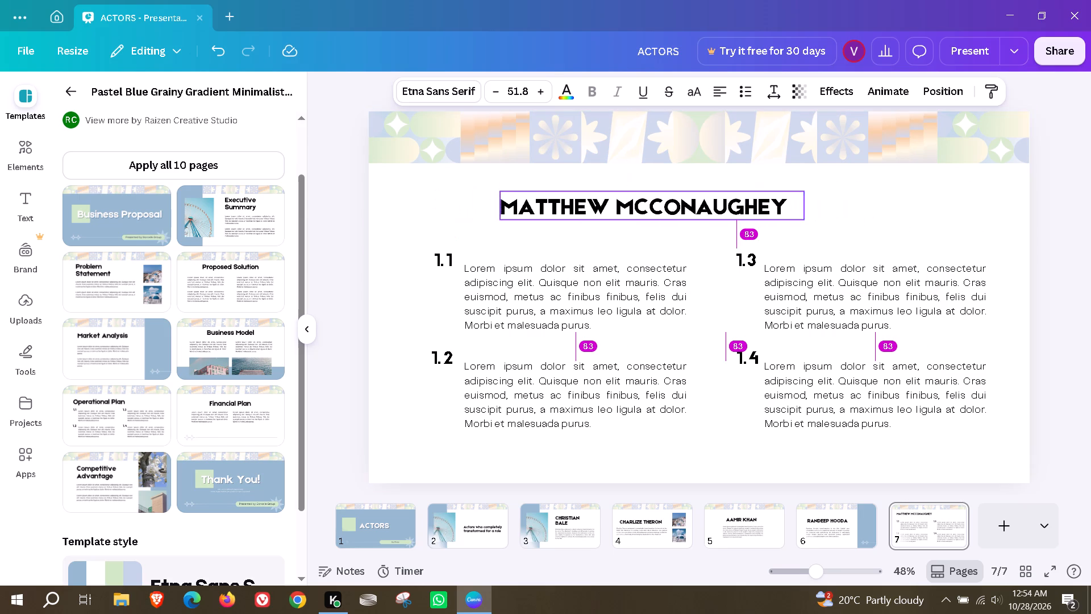
{"action": "left_click_drag", "start_coordinate": [697, 203], "coordinate": [722, 203]}
Delete the four number labels 1.1, 1.2, 1.3 and 1.4 from page 7.
{"action": "left_click", "coordinate": [452, 268]}
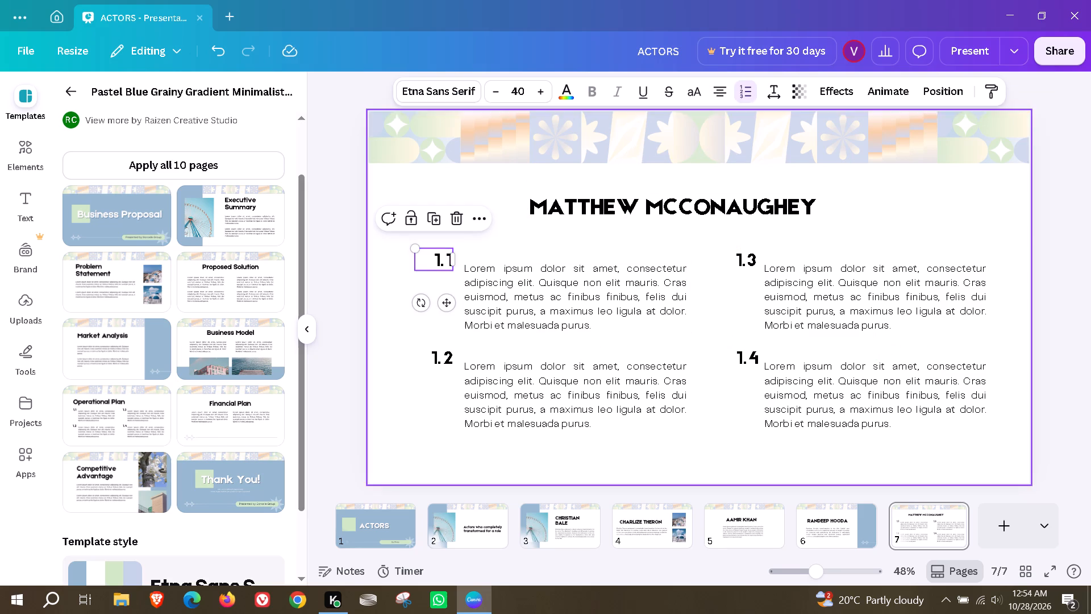
{"action": "left_click", "coordinate": [460, 230]}
{"action": "left_click", "coordinate": [443, 361]}
{"action": "left_click", "coordinate": [453, 326]}
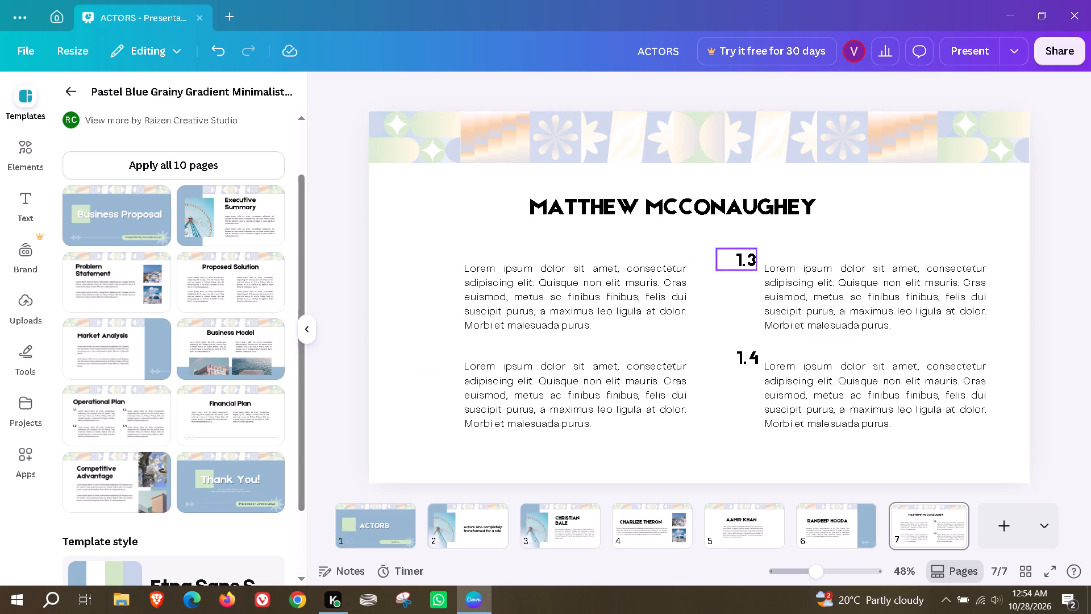
{"action": "left_click", "coordinate": [728, 264]}
{"action": "left_click", "coordinate": [764, 222]}
{"action": "left_click", "coordinate": [734, 360]}
{"action": "left_click", "coordinate": [759, 314]}
Delete three of the four placeholder paragraphs on page 7, keeping only the upper-left one.
{"action": "left_click", "coordinate": [819, 296]}
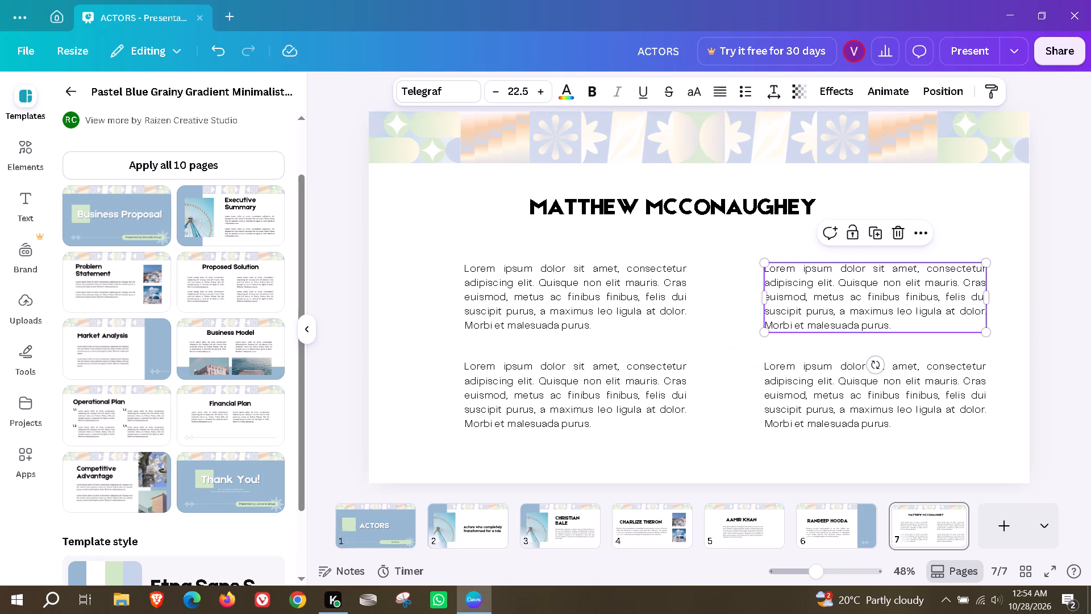
{"action": "left_click", "coordinate": [896, 239]}
{"action": "left_click", "coordinate": [873, 383]}
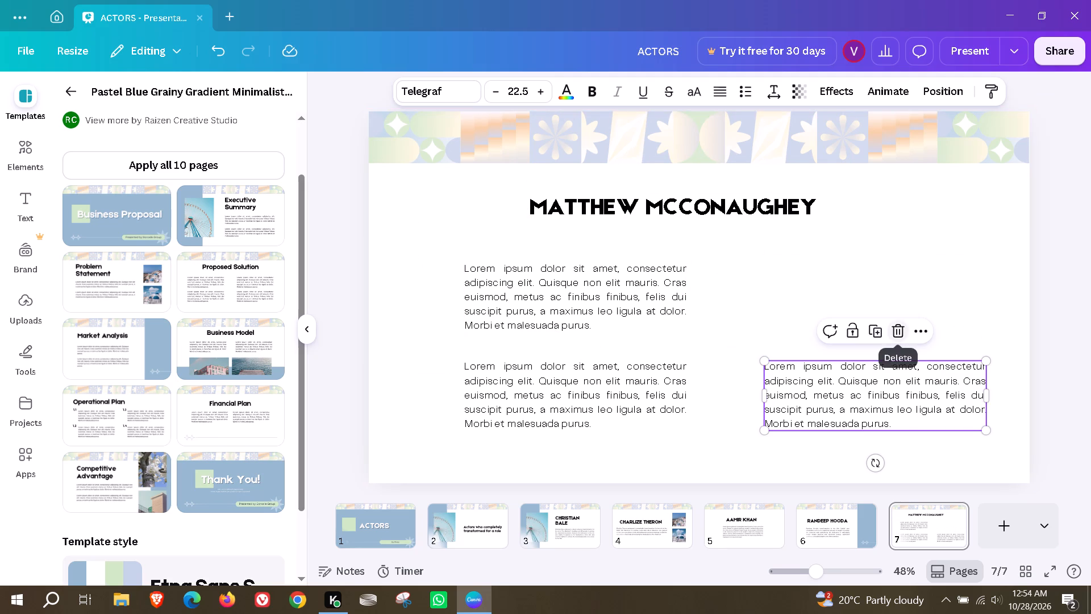
{"action": "left_click", "coordinate": [900, 334]}
{"action": "left_click", "coordinate": [635, 381]}
{"action": "left_click", "coordinate": [601, 333]}
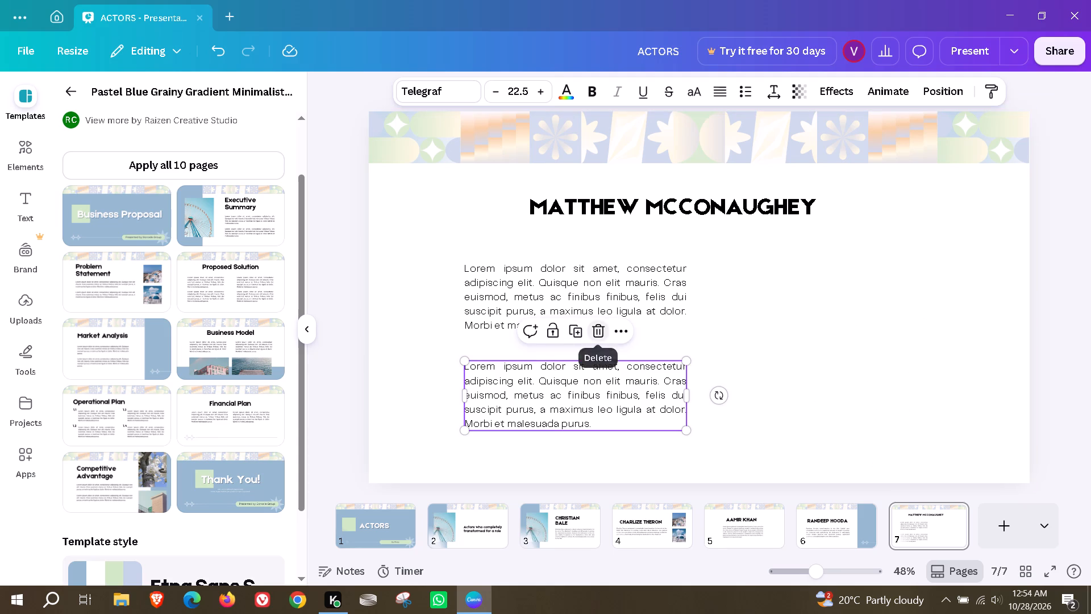
Move the remaining placeholder paragraph rightwards so it sits beneath the "MATTHEW MCCONAUGHEY" heading.
{"action": "left_click_drag", "start_coordinate": [640, 302], "coordinate": [743, 301]}
Replace page 7's placeholder paragraph using Magic Write with the prompt "generate 3-4 lines on matthew mcconaughey how he transformed in dallas buyers club movie".
{"action": "double_click", "coordinate": [744, 301]}
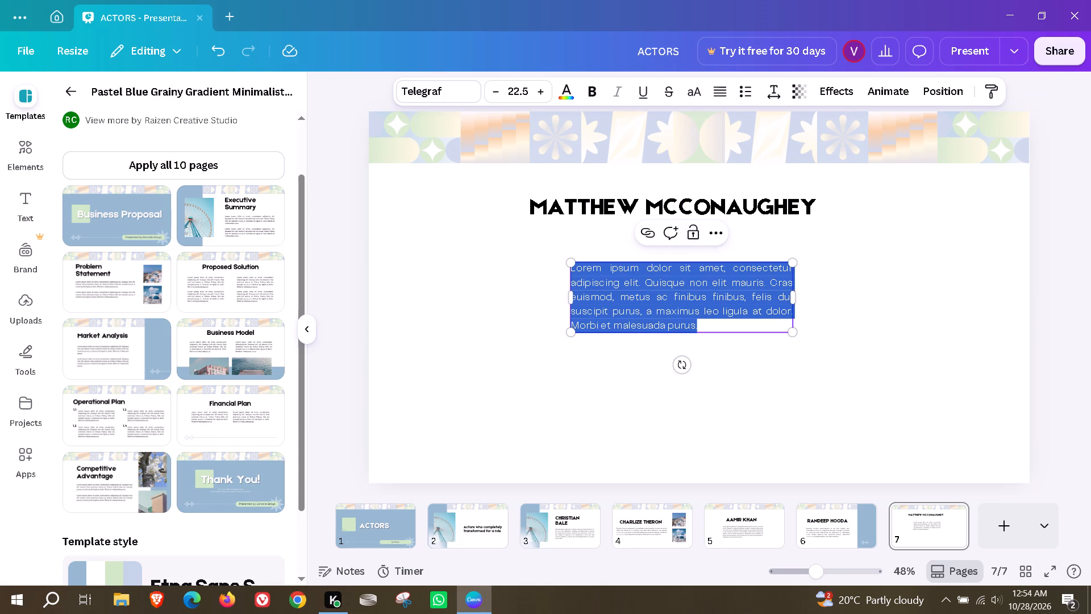
{"action": "left_click", "coordinate": [709, 239]}
{"action": "scroll", "coordinate": [748, 431], "scroll_direction": "down", "scroll_amount": 4}
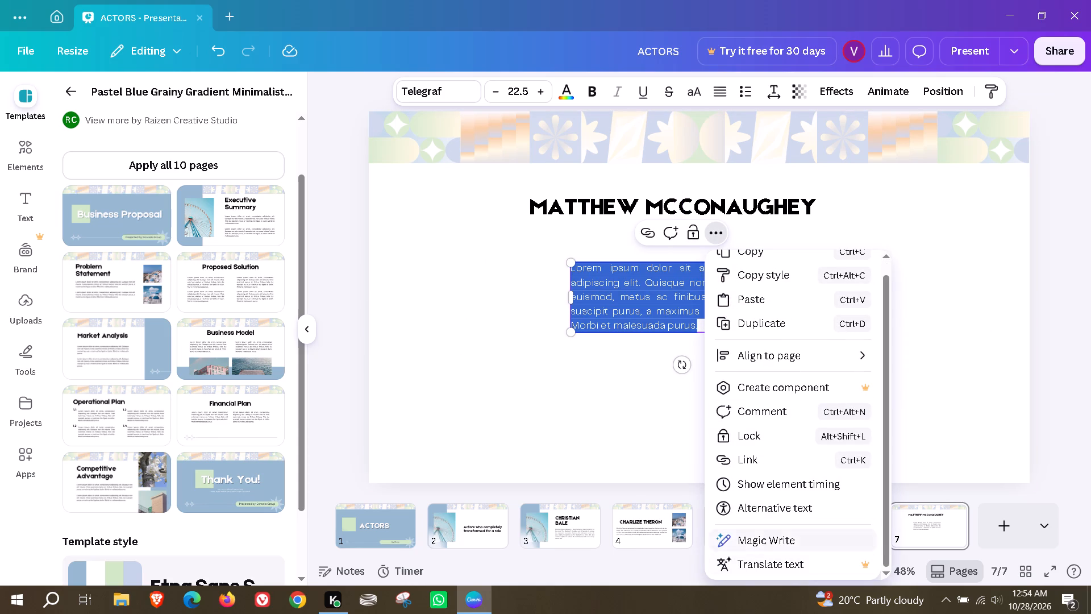
{"action": "left_click", "coordinate": [789, 537]}
{"action": "left_click", "coordinate": [782, 271]}
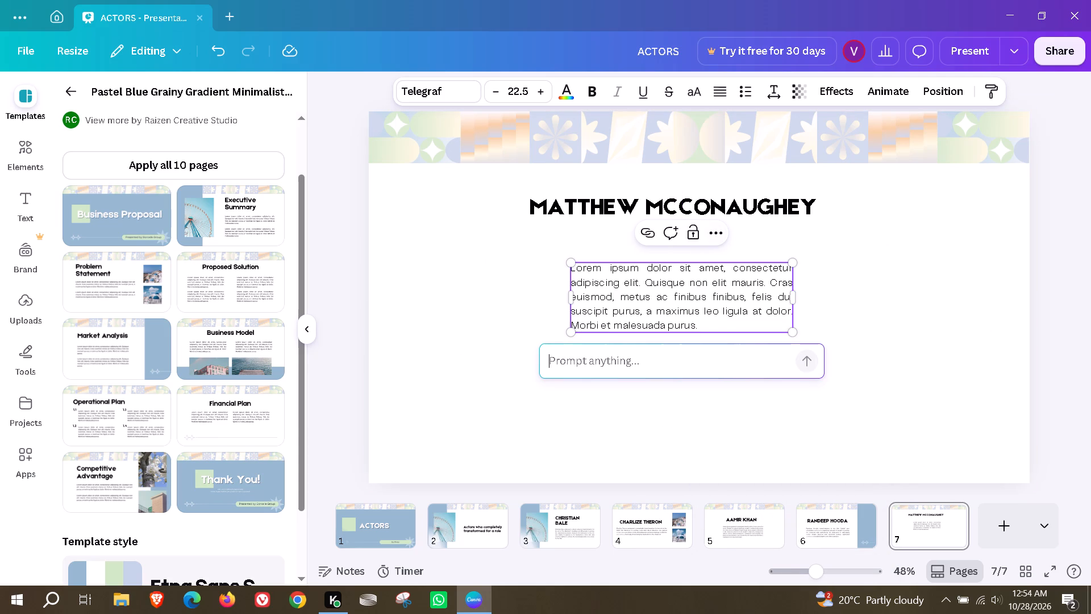
{"action": "type", "text": "generate"}
{"action": "key", "text": "space"}
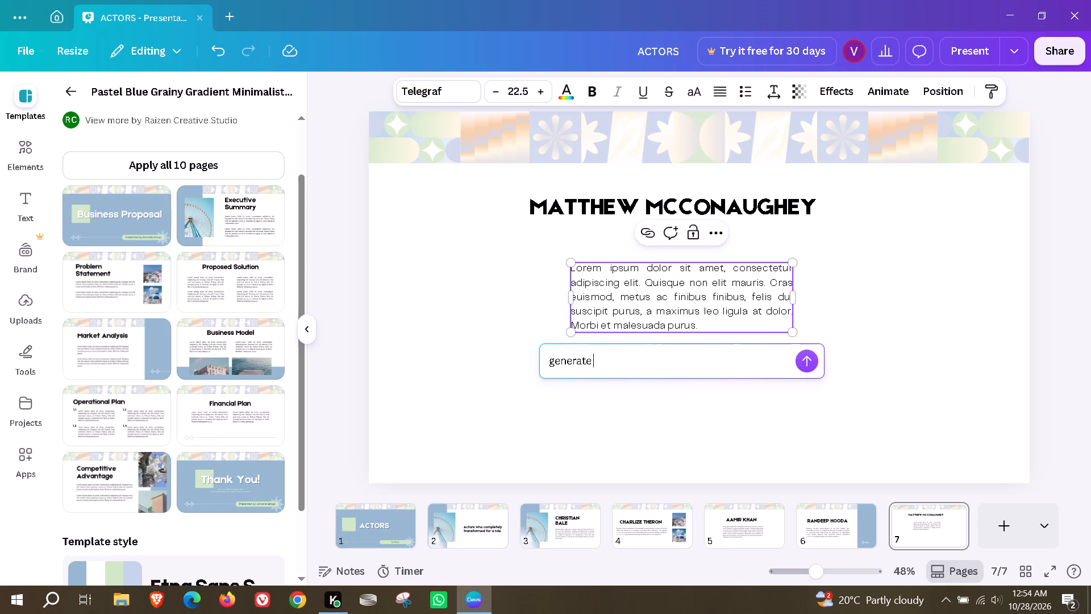
{"action": "type", "text": "3-4 lines on"}
{"action": "key", "text": "space"}
{"action": "type", "text": "matthe"}
{"action": "key", "text": "space"}
{"action": "key", "text": "BackSpace"}
{"action": "type", "text": "w mccono"}
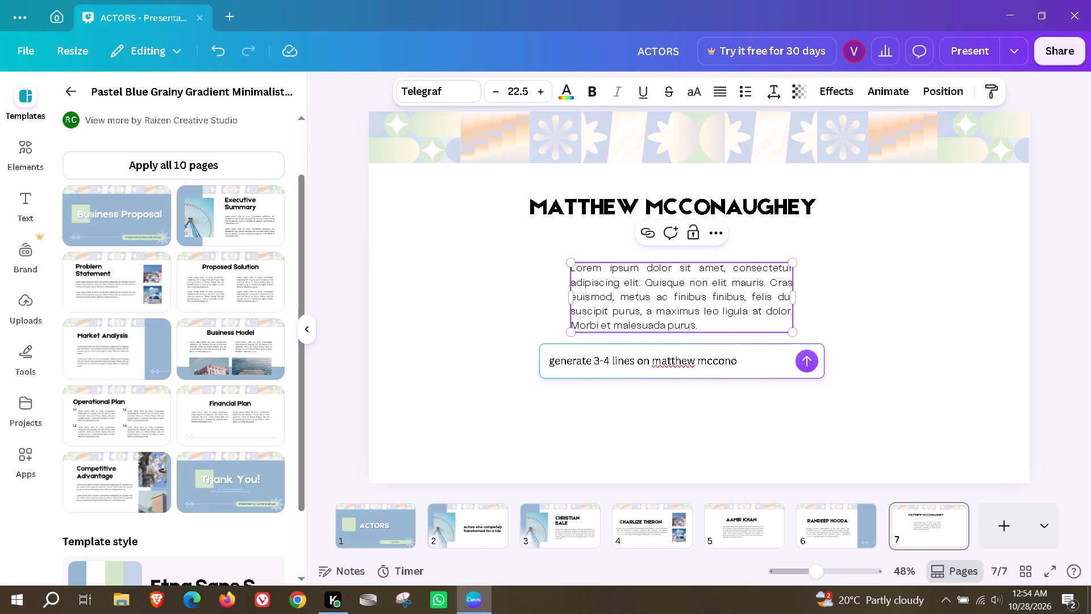
{"action": "key", "text": "BackSpace"}
{"action": "type", "text": "aughey"}
{"action": "key", "text": "space"}
{"action": "key", "text": "comma"}
{"action": "key", "text": "BackSpace"}
{"action": "type", "text": "how he trasn"}
{"action": "key", "text": "BackSpace"}
{"action": "key", "text": "BackSpace"}
{"action": "key", "text": "BackSpace"}
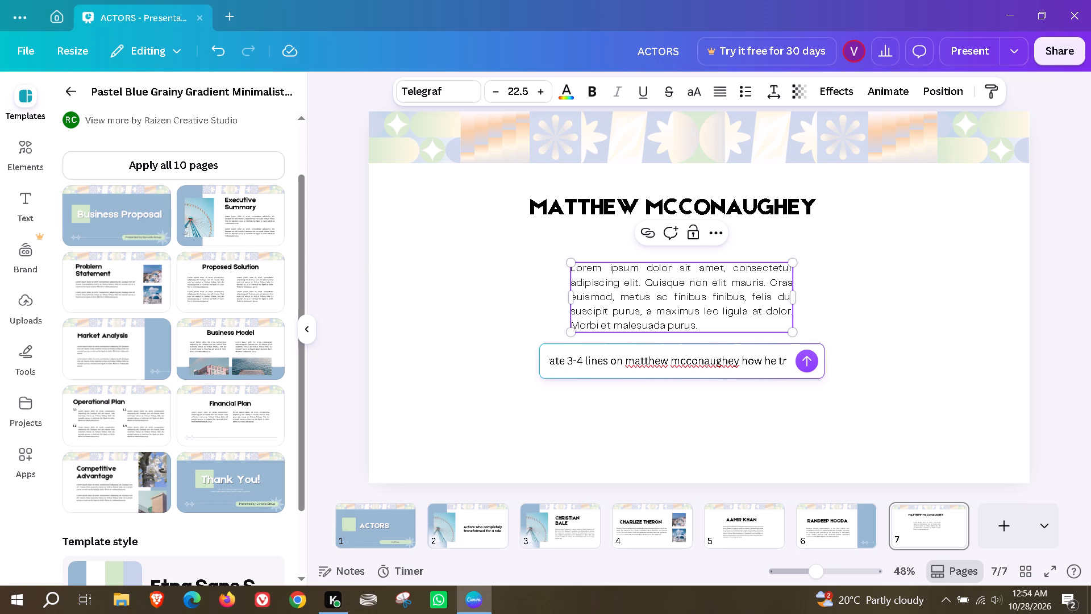
{"action": "type", "text": "ansfored"}
{"action": "key", "text": "space"}
{"action": "key", "text": "BackSpace"}
{"action": "key", "text": "BackSpace"}
{"action": "key", "text": "BackSpace"}
{"action": "type", "text": "med in"}
{"action": "key", "text": "space"}
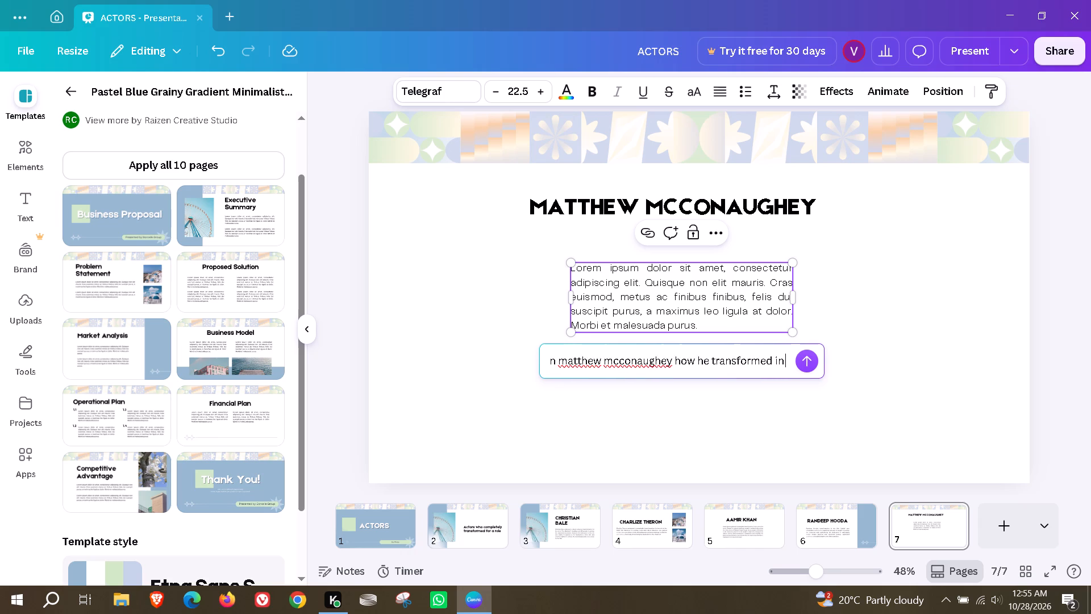
{"action": "type", "text": "dallas bu"}
{"action": "type", "text": "yers club movie"}
{"action": "key", "text": "Return"}
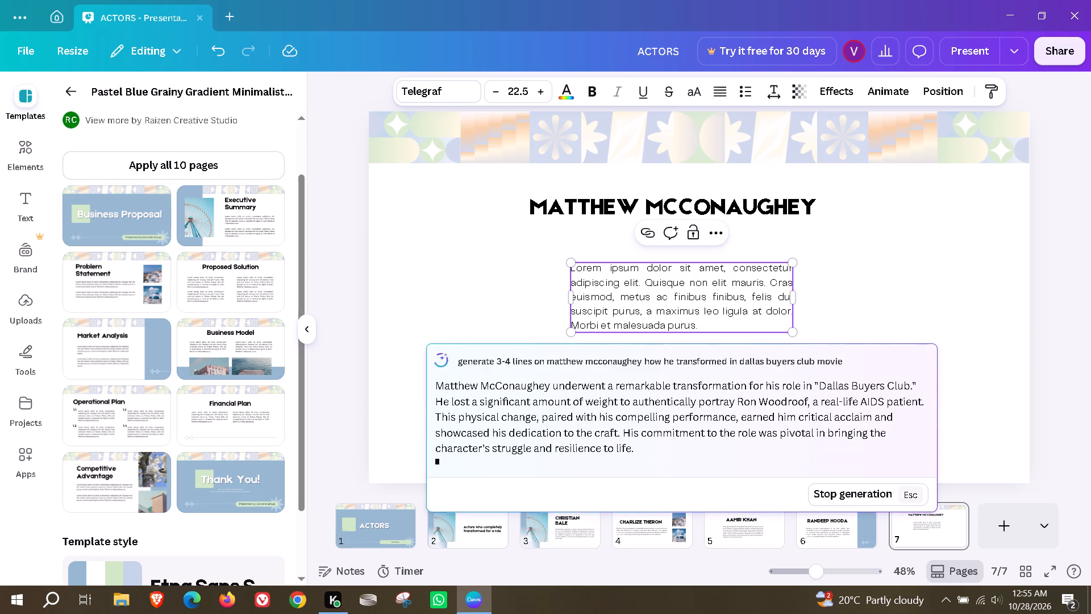
{"action": "left_click", "coordinate": [856, 503]}
Widen the generated McConaughey paragraph by about half and move it lower, near the horizontal middle of page 7.
{"action": "left_click_drag", "start_coordinate": [796, 336], "coordinate": [905, 358]}
{"action": "left_click", "coordinate": [757, 405]}
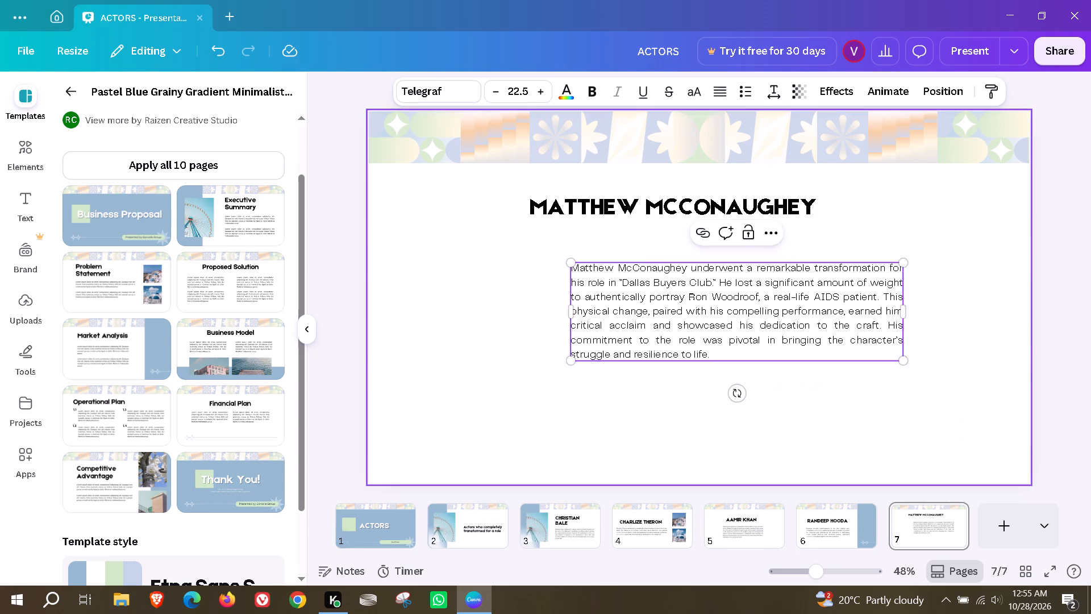
{"action": "left_click_drag", "start_coordinate": [740, 330], "coordinate": [688, 362]}
Move the "MATTHEW MCCONAUGHEY" heading down so it sits just above the paragraph on page 7.
{"action": "left_click_drag", "start_coordinate": [748, 214], "coordinate": [740, 259]}
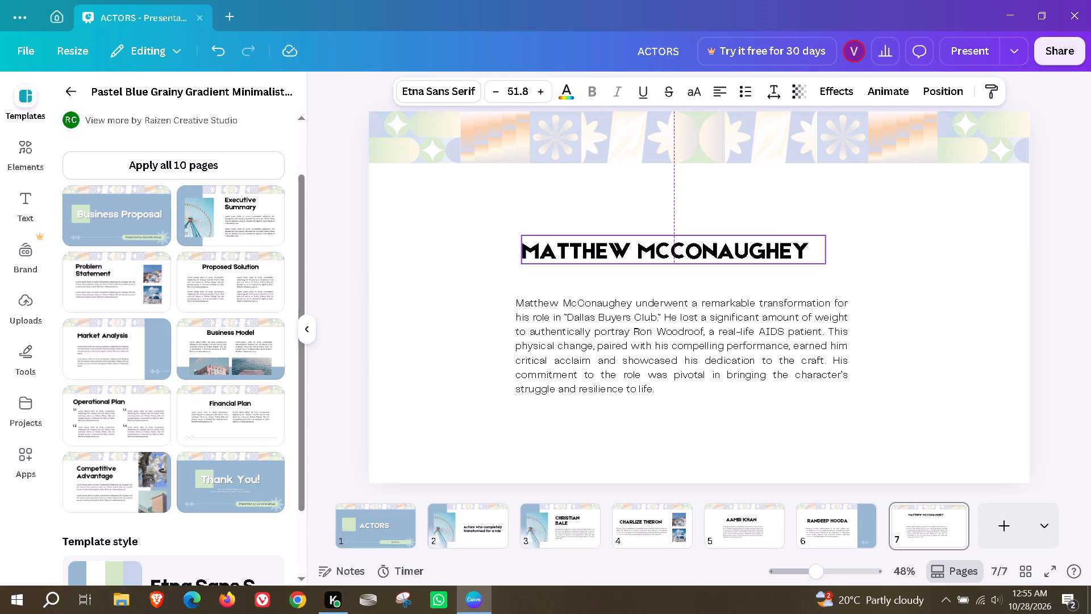
{"action": "left_click_drag", "start_coordinate": [740, 259], "coordinate": [740, 268]}
{"action": "left_click", "coordinate": [732, 358]}
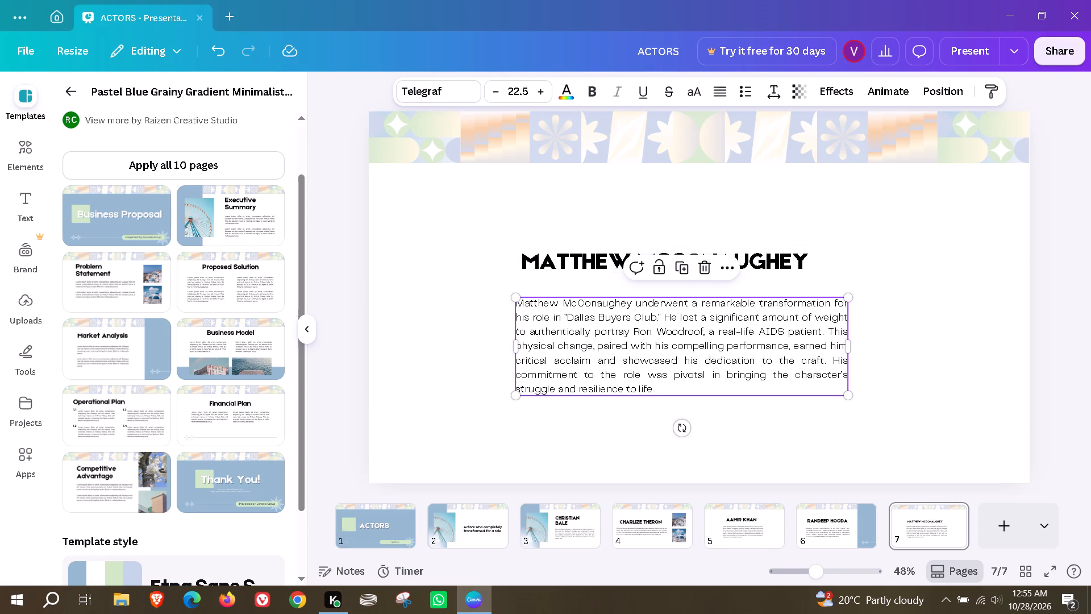
{"action": "left_click", "coordinate": [802, 434]}
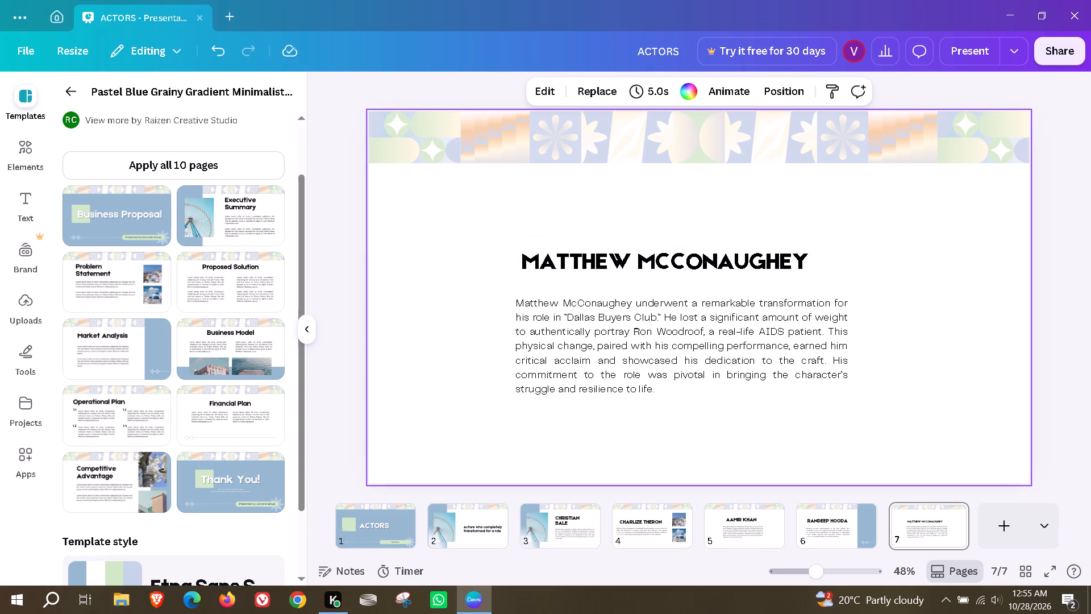
Add the "Financial Plan" template layout as a new page 8.
{"action": "scroll", "coordinate": [182, 422], "scroll_direction": "down", "scroll_amount": 1}
{"action": "left_click", "coordinate": [249, 349]}
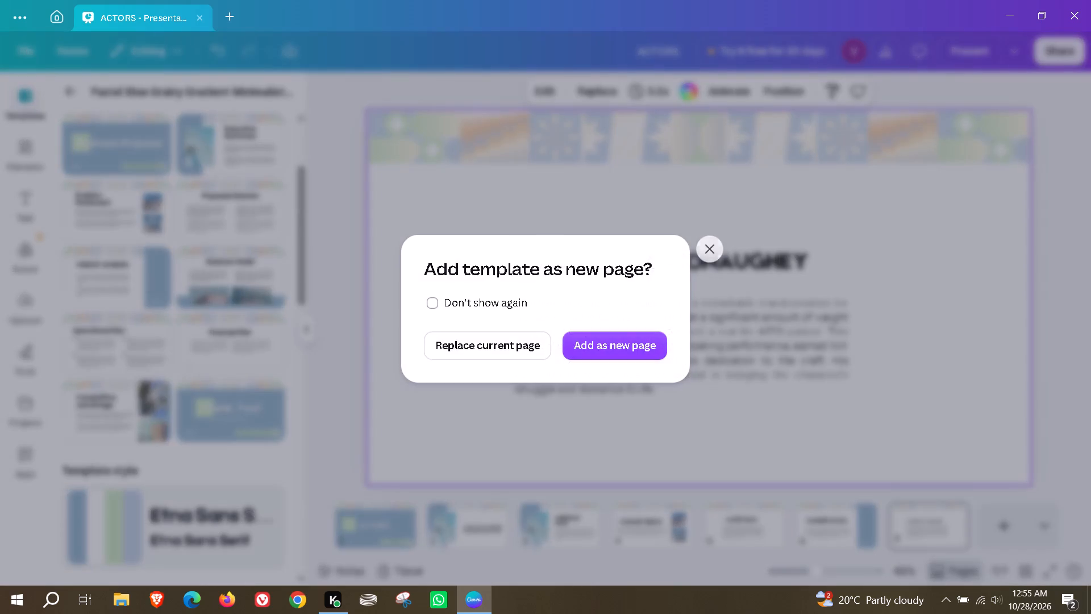
{"action": "left_click", "coordinate": [632, 341]}
Replace the "Financial Plan" heading on page 8 with "GARY OLDMAN".
{"action": "double_click", "coordinate": [706, 220]}
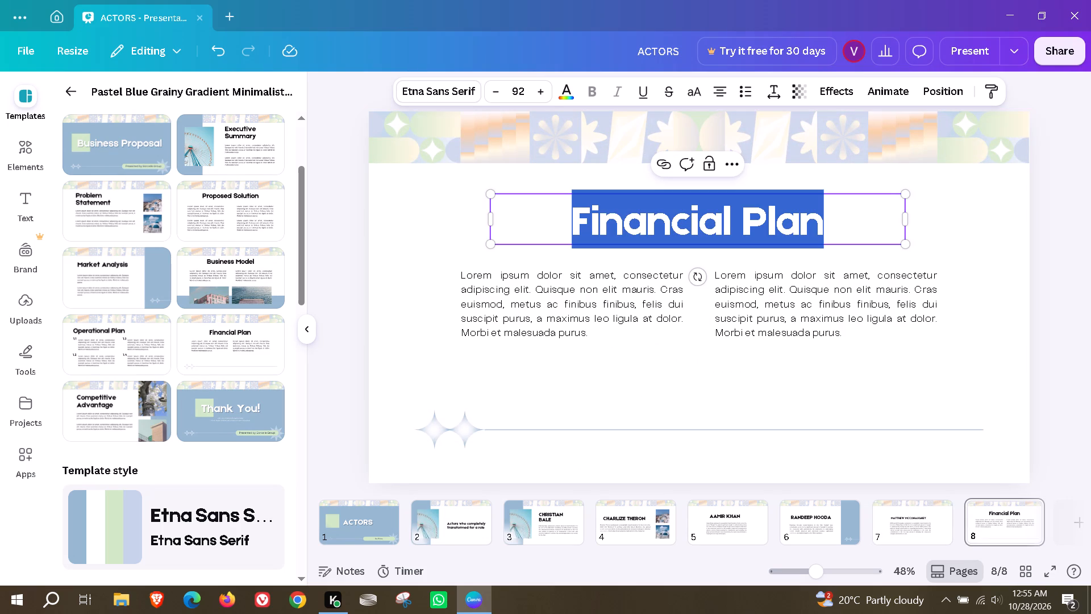
{"action": "type", "text": "GARY OLDMAN"}
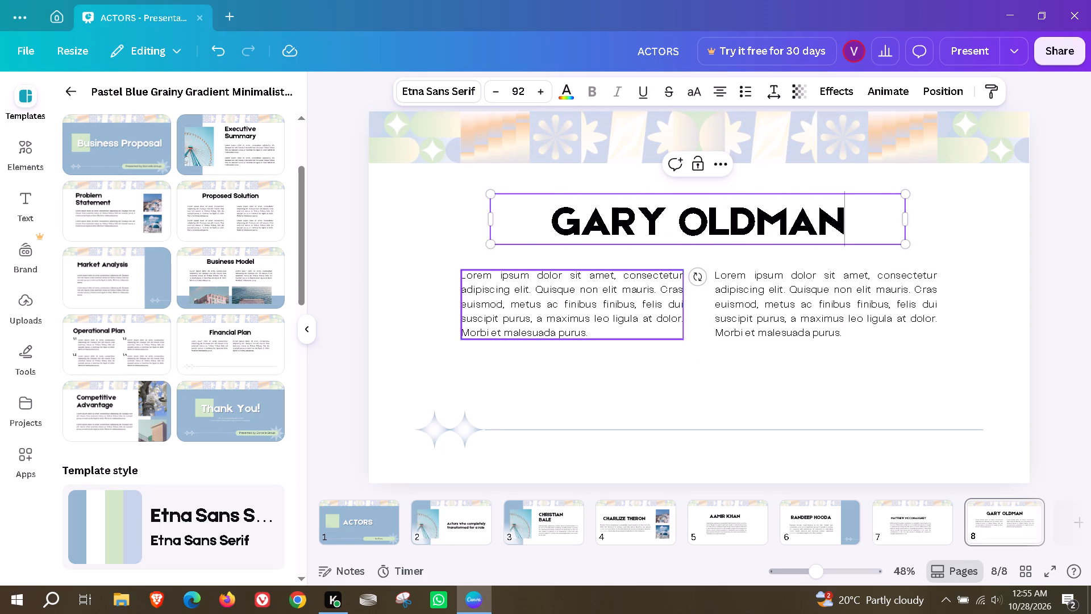
Delete the left placeholder paragraph on page 8 and move the remaining one leftwards to sit centrally beneath the heading.
{"action": "left_click", "coordinate": [677, 295]}
{"action": "left_click", "coordinate": [601, 244]}
{"action": "left_click_drag", "start_coordinate": [805, 309], "coordinate": [667, 309]}
Replace page 8's placeholder paragraph using Magic Write, prompting for 3-4 lines on gary oldman, how he transformed in darkest hour movie.
{"action": "left_click", "coordinate": [671, 309]}
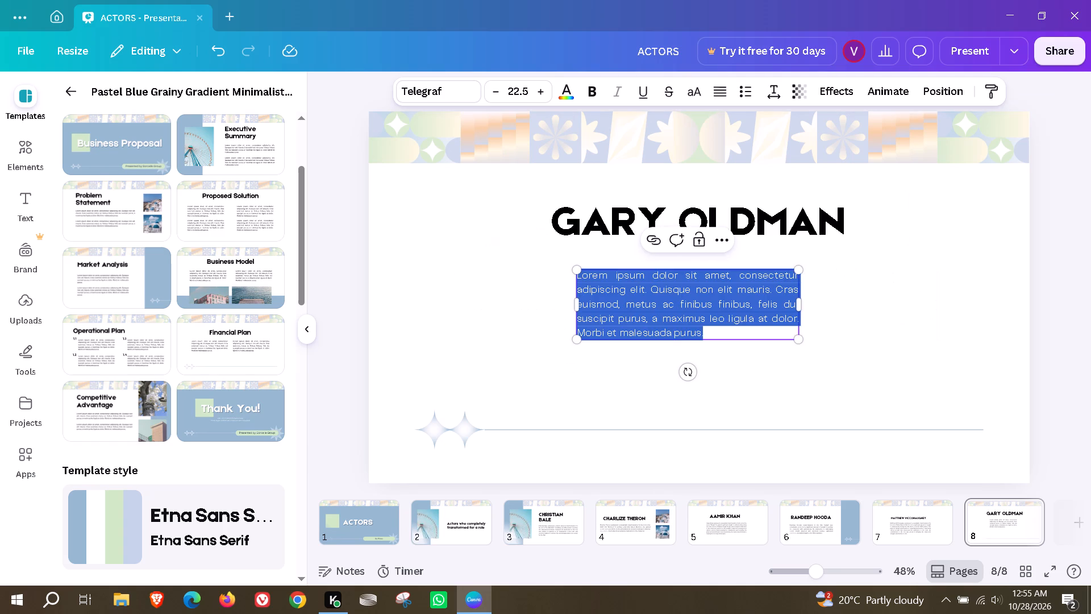
{"action": "double_click", "coordinate": [715, 309]}
{"action": "left_click", "coordinate": [724, 252]}
{"action": "left_click", "coordinate": [721, 245]}
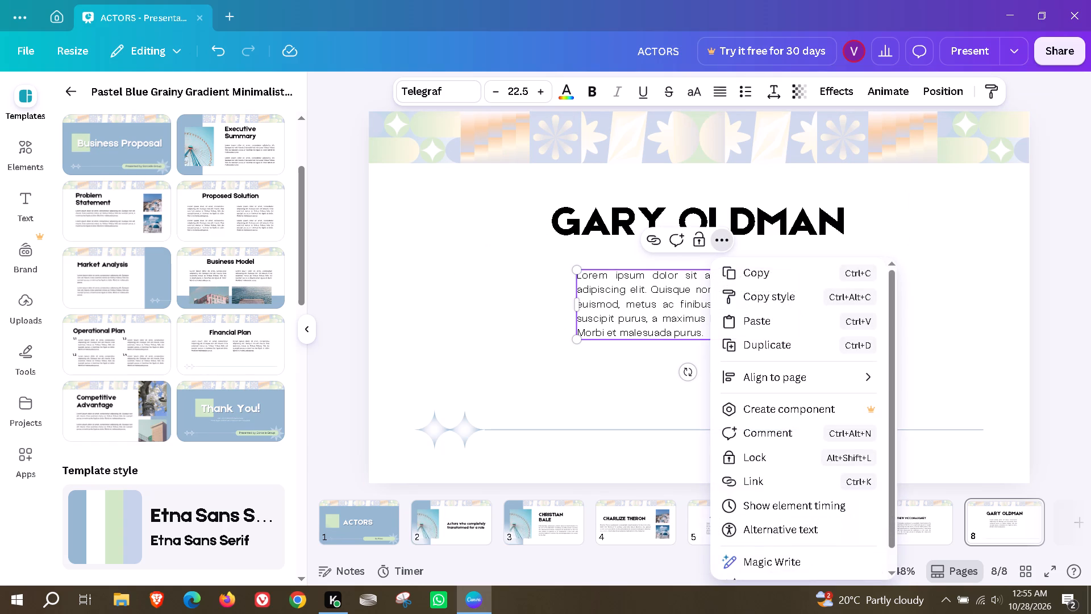
{"action": "scroll", "coordinate": [786, 425], "scroll_direction": "down", "scroll_amount": 4}
{"action": "double_click", "coordinate": [663, 313]}
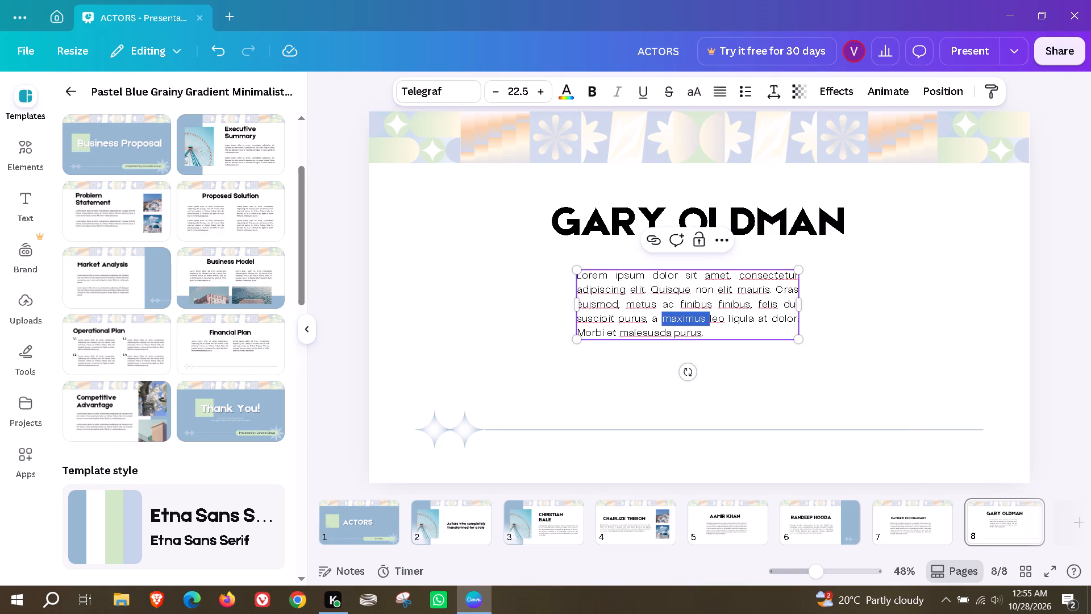
{"action": "key", "text": "ctrl+a"}
{"action": "left_click", "coordinate": [727, 247]}
{"action": "scroll", "coordinate": [784, 459], "scroll_direction": "down", "scroll_amount": 4}
{"action": "left_click", "coordinate": [788, 531]}
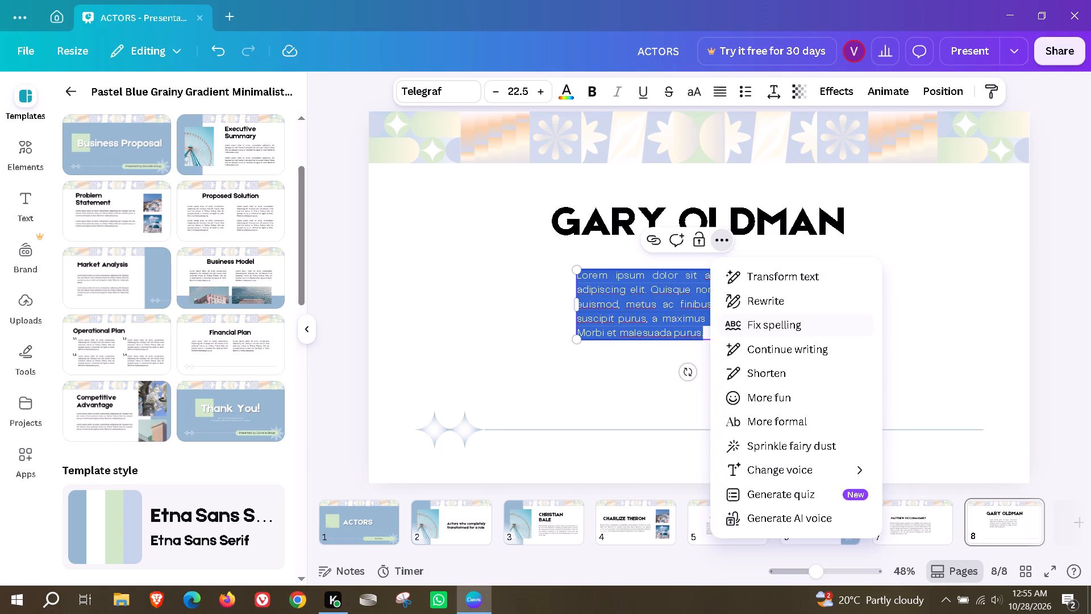
{"action": "left_click", "coordinate": [786, 287]}
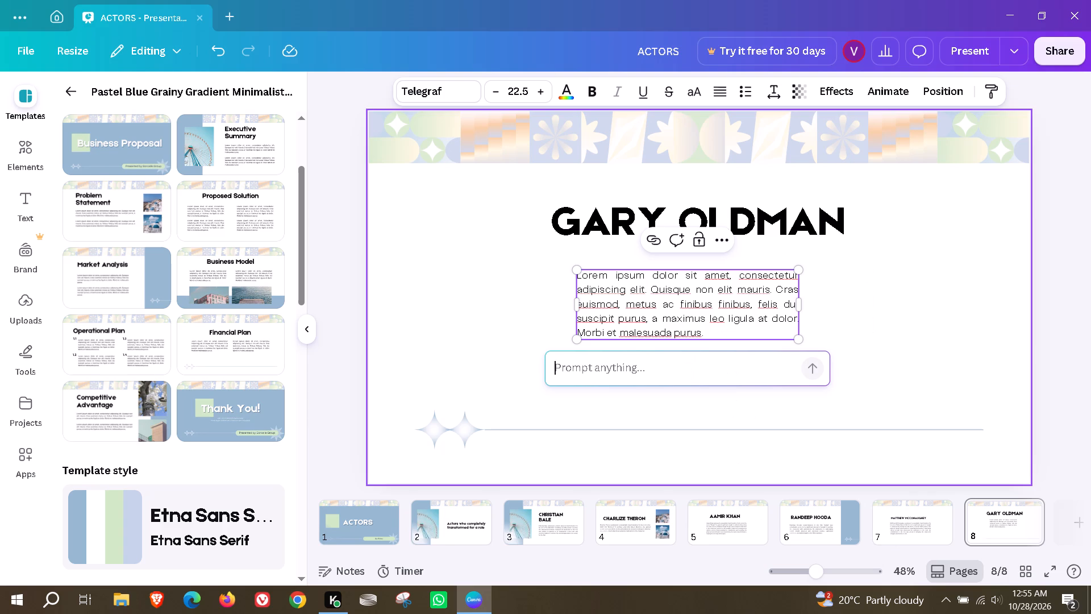
{"action": "type", "text": "generate"}
{"action": "key", "text": "space"}
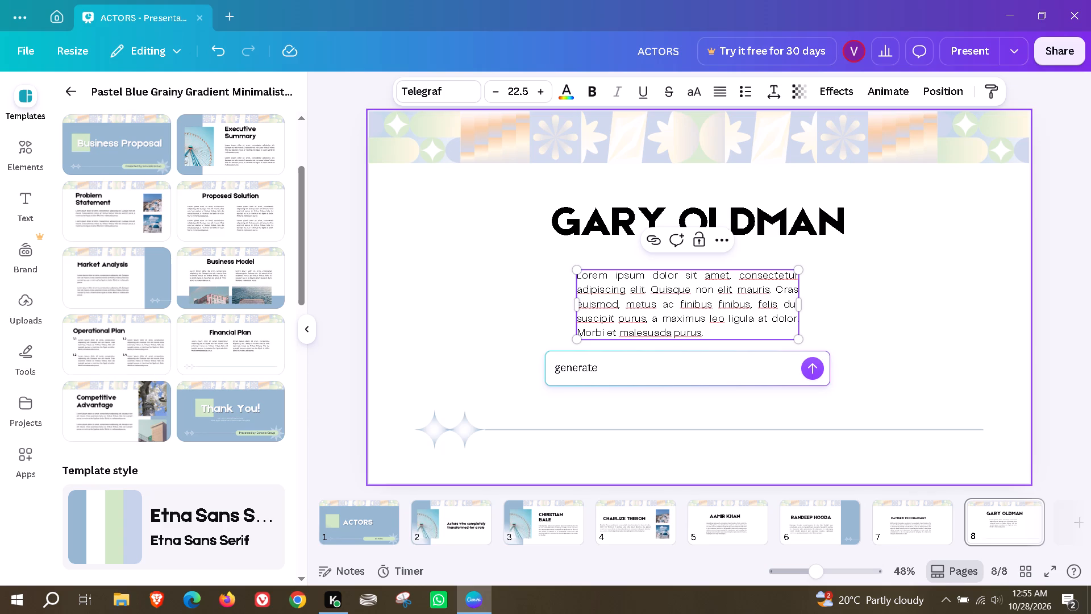
{"action": "type", "text": "3-4 lines on gary"}
{"action": "key", "text": "space"}
{"action": "type", "text": "old"}
{"action": "type", "text": "man , how he trasnfoemd"}
{"action": "key", "text": "space"}
{"action": "key", "text": "BackSpace"}
{"action": "key", "text": "BackSpace"}
{"action": "key", "text": "BackSpace"}
{"action": "key", "text": "BackSpace"}
{"action": "type", "text": "rmed"}
{"action": "key", "text": "space"}
{"action": "type", "text": "in darkest mv"}
{"action": "key", "text": "BackSpace"}
{"action": "key", "text": "BackSpace"}
{"action": "key", "text": "BackSpace"}
{"action": "key", "text": "h"}
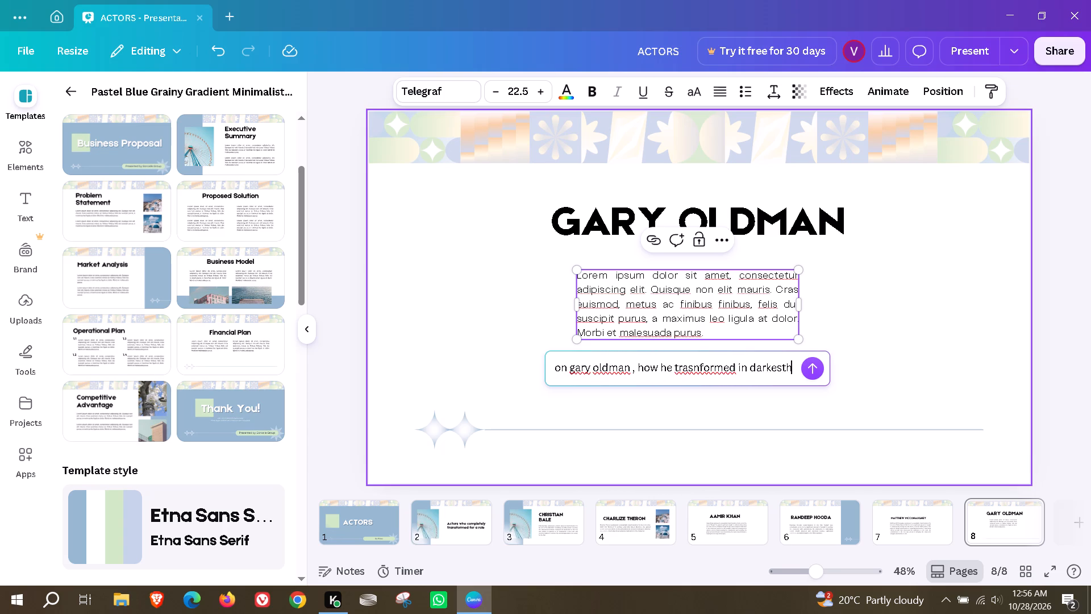
{"action": "key", "text": "BackSpace"}
{"action": "key", "text": "space"}
{"action": "type", "text": "hour mv"}
{"action": "key", "text": "BackSpace"}
{"action": "type", "text": "ovie"}
{"action": "key", "text": "space"}
{"action": "key", "text": "Return"}
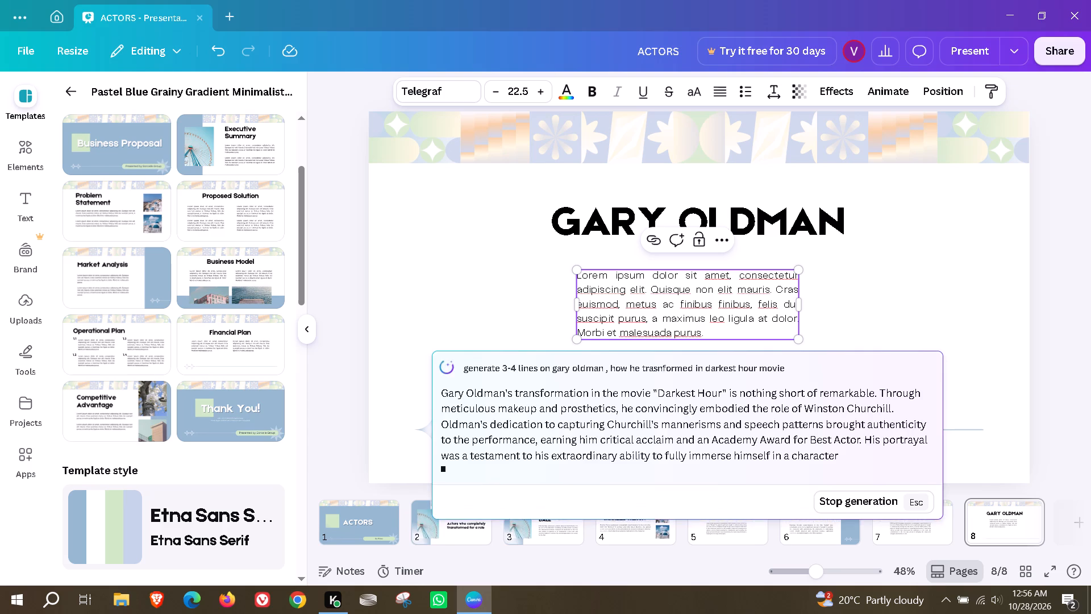
{"action": "left_click", "coordinate": [861, 508]}
Widen the Gary Oldman paragraph and place it near the page's middle, between the heading and the decorative line.
{"action": "left_click_drag", "start_coordinate": [801, 352], "coordinate": [844, 362]}
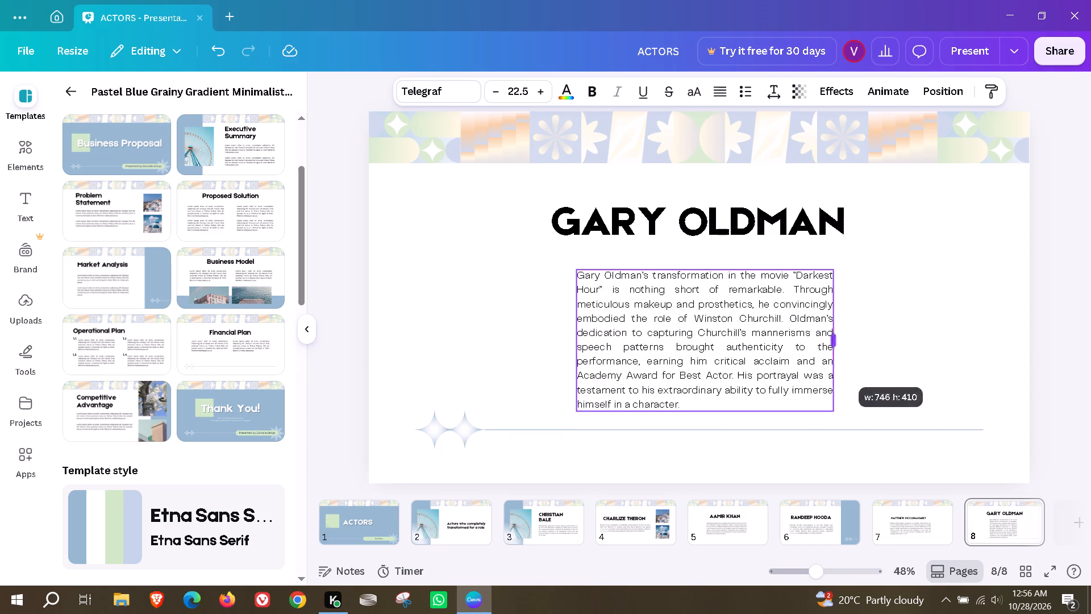
{"action": "left_click_drag", "start_coordinate": [844, 362], "coordinate": [901, 369]}
{"action": "left_click_drag", "start_coordinate": [790, 342], "coordinate": [728, 342]}
{"action": "left_click", "coordinate": [854, 397]}
{"action": "left_click_drag", "start_coordinate": [782, 344], "coordinate": [731, 348]}
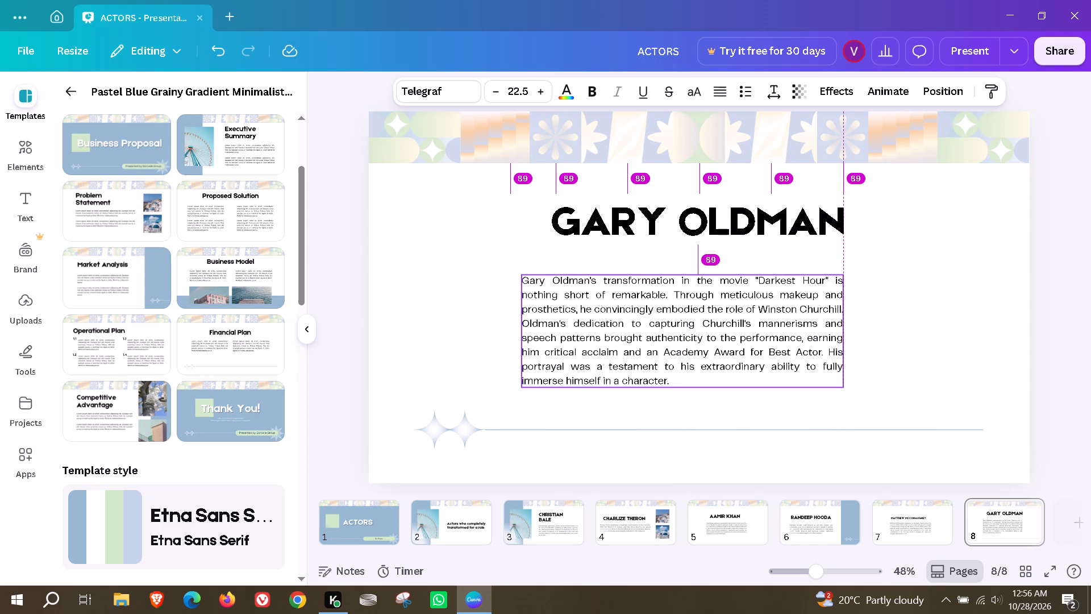
{"action": "left_click_drag", "start_coordinate": [731, 348], "coordinate": [738, 354]}
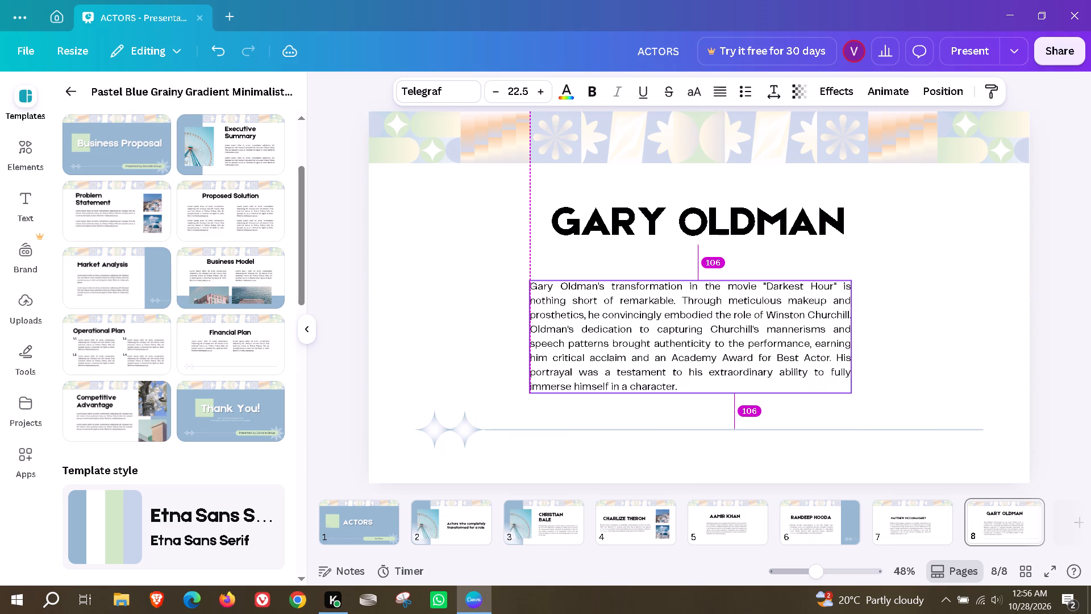
{"action": "left_click_drag", "start_coordinate": [738, 354], "coordinate": [737, 355]}
Move the "GARY OLDMAN" heading down, scale it smaller, and centre it above the paragraph on page 8.
{"action": "left_click_drag", "start_coordinate": [799, 226], "coordinate": [797, 238]}
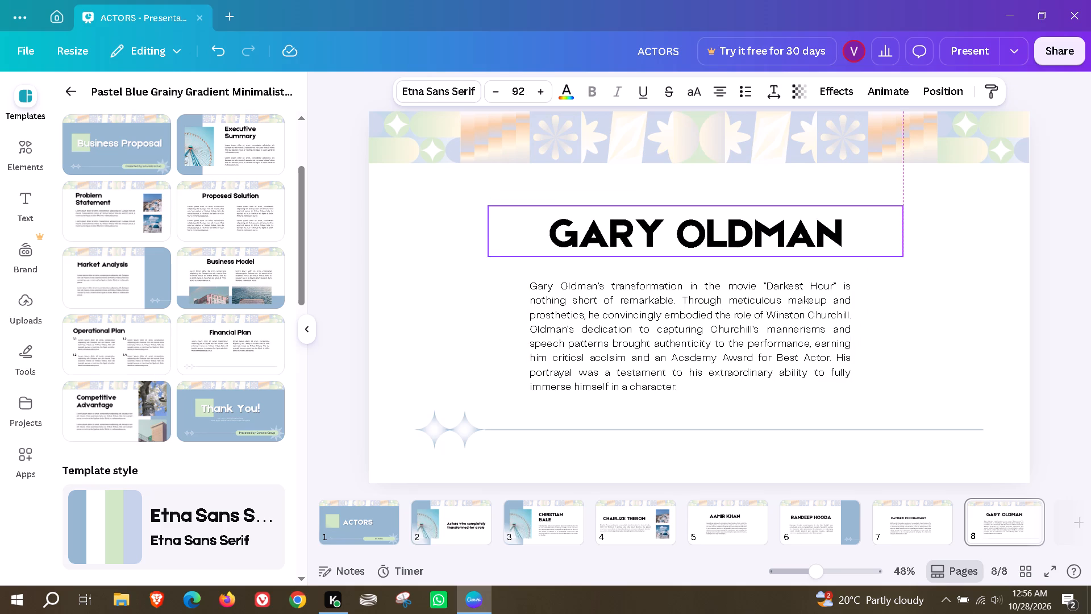
{"action": "left_click_drag", "start_coordinate": [797, 238], "coordinate": [795, 243]}
{"action": "left_click_drag", "start_coordinate": [900, 264], "coordinate": [844, 260]}
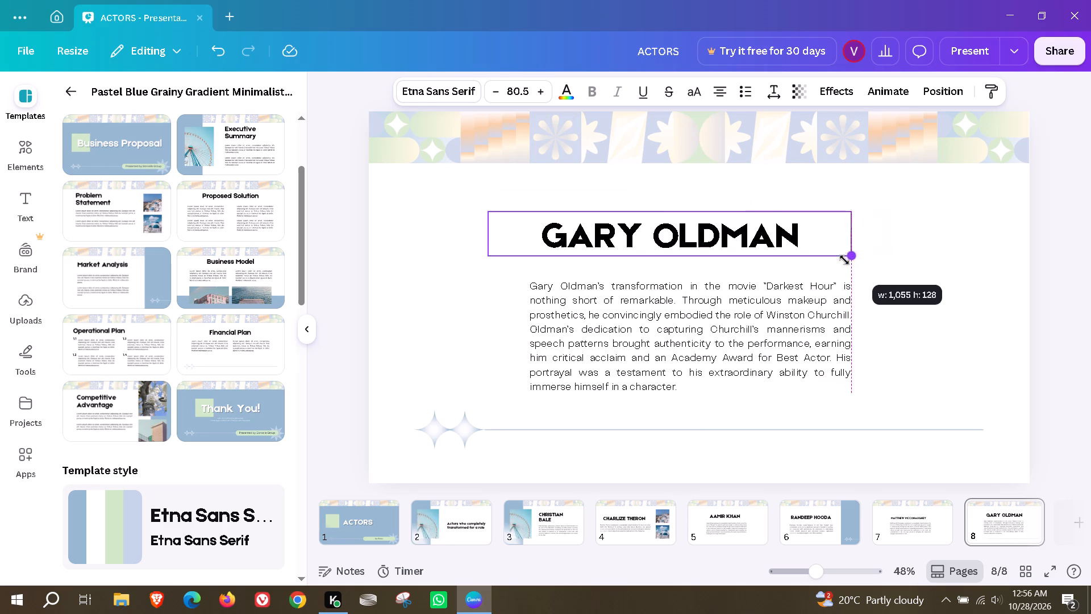
{"action": "left_click_drag", "start_coordinate": [844, 260], "coordinate": [805, 257]}
{"action": "left_click_drag", "start_coordinate": [740, 244], "coordinate": [773, 248]}
{"action": "left_click", "coordinate": [939, 297]}
Add the "Financial Plan" template layout again as a new page 9.
{"action": "scroll", "coordinate": [917, 537], "scroll_direction": "down", "scroll_amount": 4}
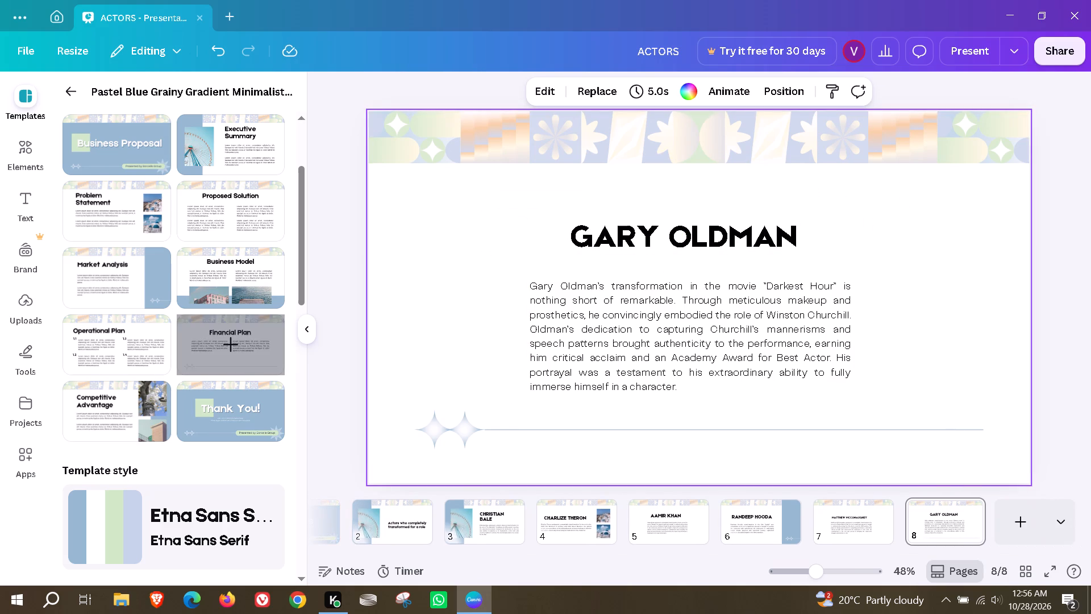
{"action": "left_click", "coordinate": [230, 349]}
{"action": "left_click", "coordinate": [619, 338]}
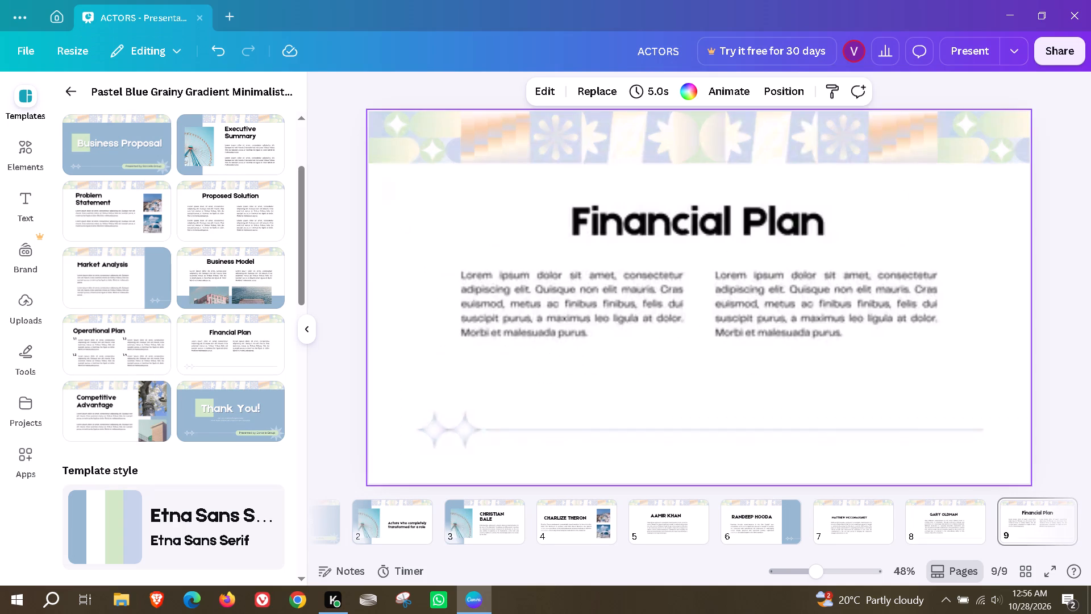
Replace the "Financial Plan" heading on page 9 with TOM HANKS.
{"action": "double_click", "coordinate": [715, 234]}
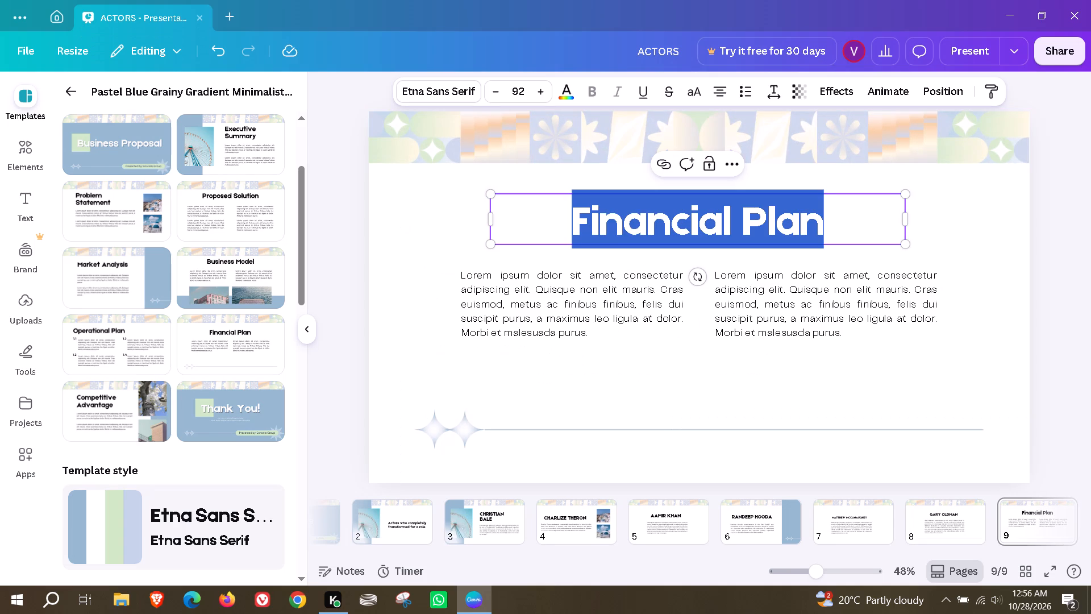
{"action": "type", "text": "TOM HANKS"}
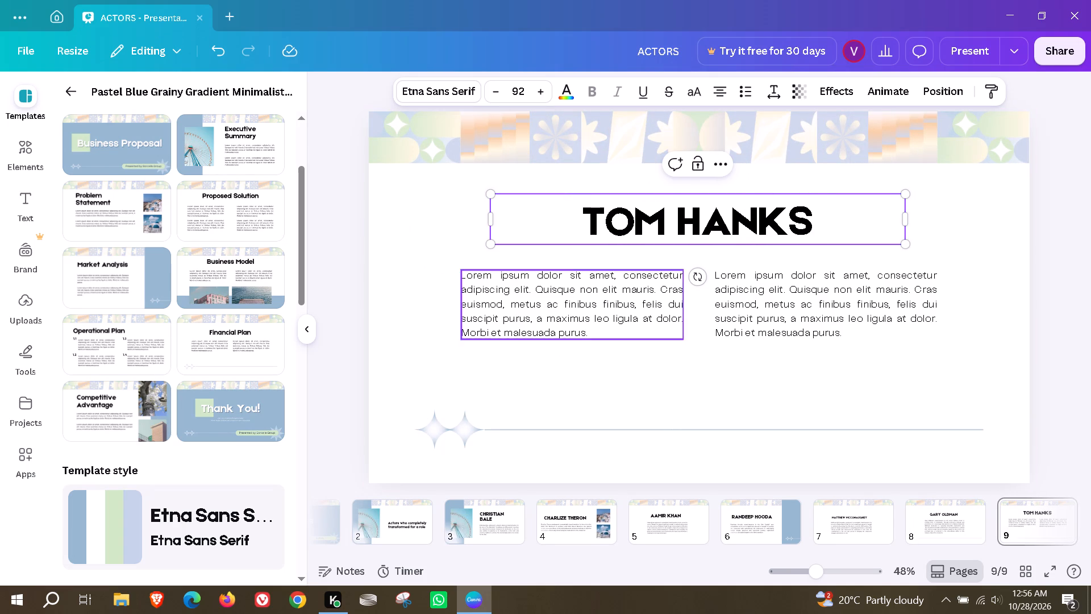
Delete one of page 9's two placeholder paragraphs and move the remaining one to the centre below the heading.
{"action": "left_click", "coordinate": [578, 314]}
{"action": "left_click", "coordinate": [590, 248]}
{"action": "left_click_drag", "start_coordinate": [784, 328], "coordinate": [637, 332]}
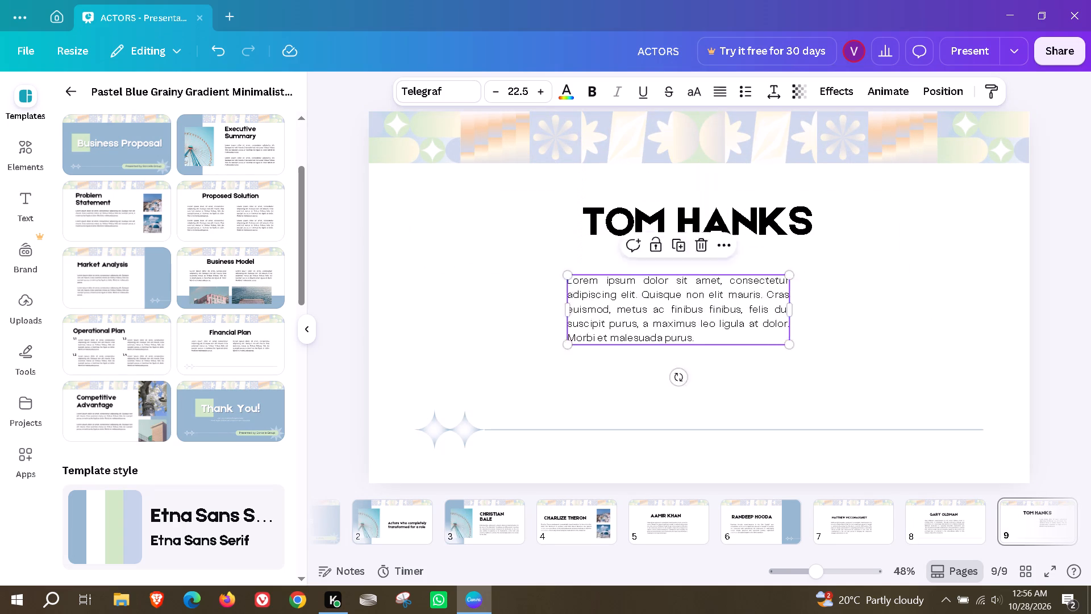
Replace page 9's placeholder paragraph using Magic Write, prompting "generate 2-3 lines on how tom hanks transformed in cast away movie".
{"action": "double_click", "coordinate": [659, 325]}
{"action": "left_click", "coordinate": [717, 256]}
{"action": "left_click", "coordinate": [713, 252]}
{"action": "scroll", "coordinate": [730, 455], "scroll_direction": "down", "scroll_amount": 2}
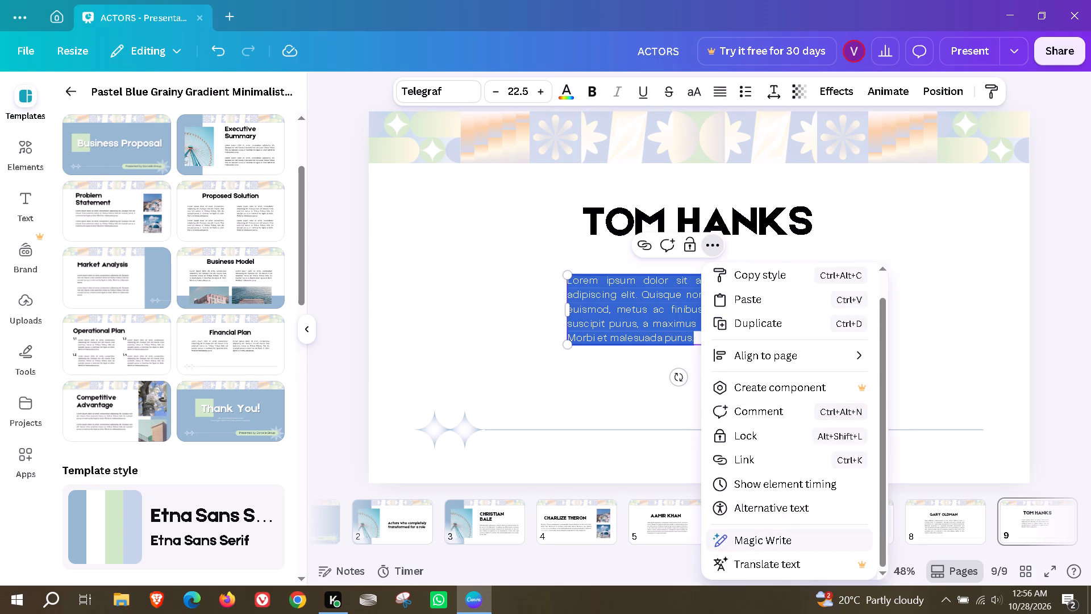
{"action": "left_click", "coordinate": [749, 542]}
{"action": "left_click", "coordinate": [799, 281]}
{"action": "type", "text": "generate"}
{"action": "key", "text": "space"}
{"action": "key", "text": "o"}
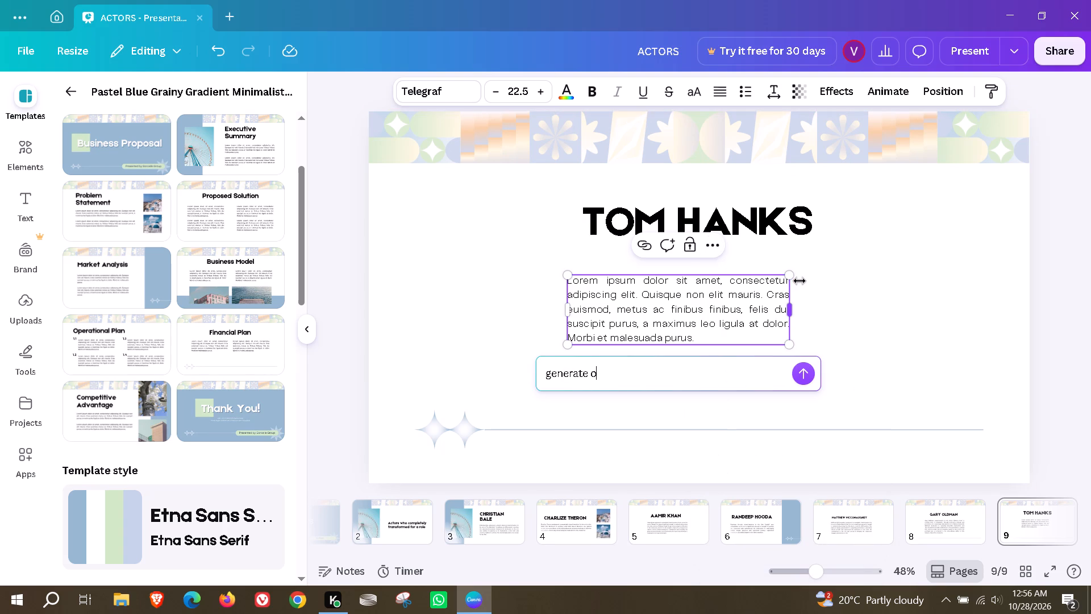
{"action": "key", "text": "BackSpace"}
{"action": "type", "text": "2-3 lines on"}
{"action": "key", "text": "space"}
{"action": "type", "text": "ho"}
{"action": "key", "text": "space"}
{"action": "key", "text": "BackSpace"}
{"action": "type", "text": "w to"}
{"action": "type", "text": "m hanks"}
{"action": "key", "text": "space"}
{"action": "type", "text": "transformed"}
{"action": "key", "text": "space"}
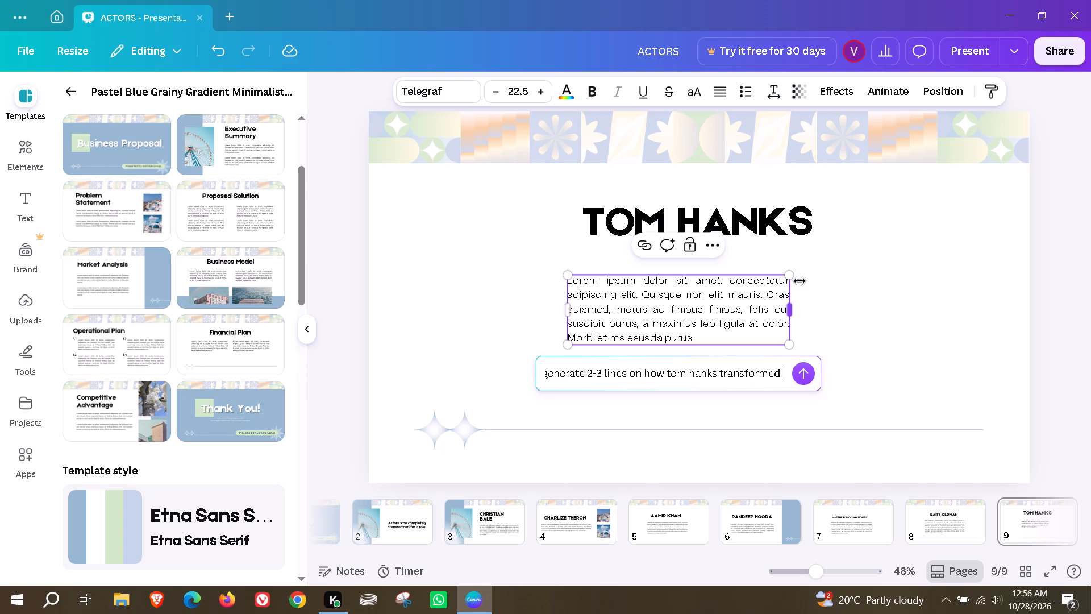
{"action": "type", "text": "in cast away movie"}
{"action": "key", "text": "Return"}
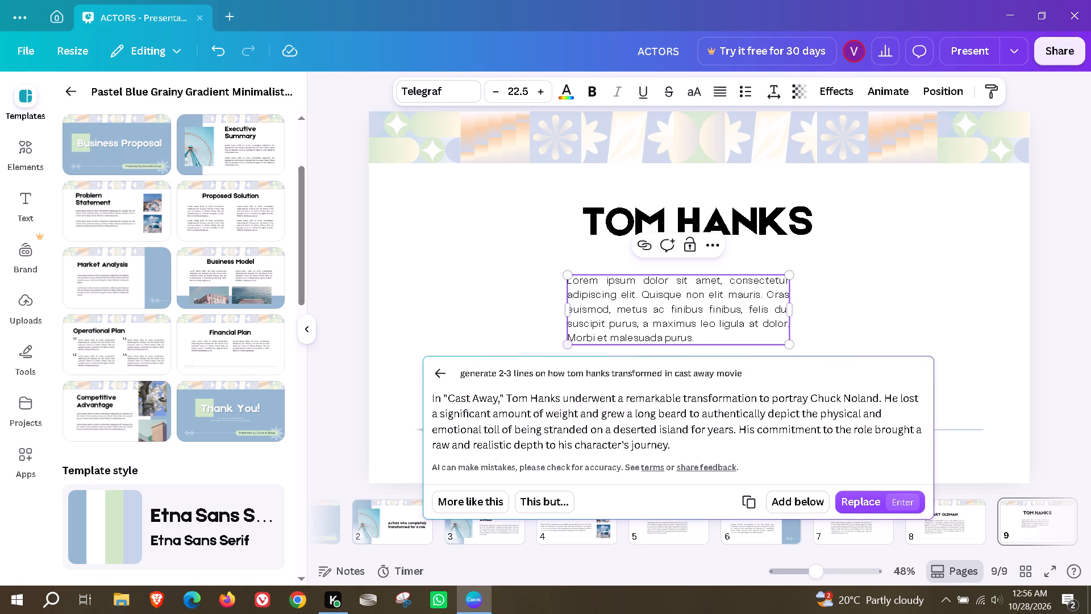
{"action": "left_click", "coordinate": [871, 505]}
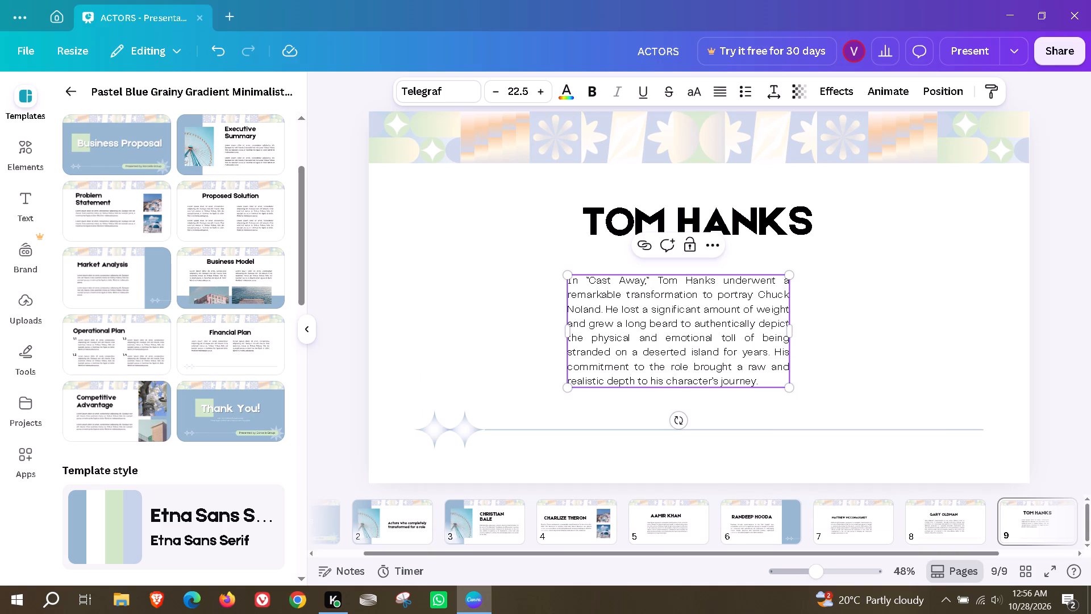
Enlarge the Tom Hanks paragraph to text size 25.3 and widen its text box on both sides.
{"action": "left_click_drag", "start_coordinate": [792, 391], "coordinate": [819, 416]}
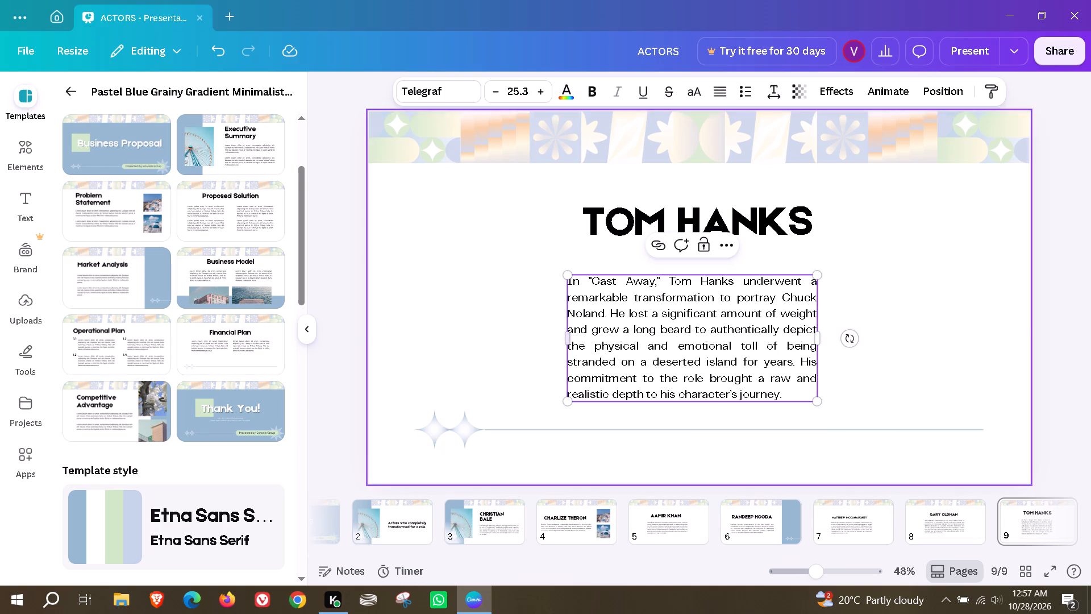
{"action": "left_click_drag", "start_coordinate": [571, 340], "coordinate": [544, 341]}
{"action": "left_click_drag", "start_coordinate": [565, 338], "coordinate": [509, 345]}
{"action": "left_click_drag", "start_coordinate": [819, 336], "coordinate": [886, 342]}
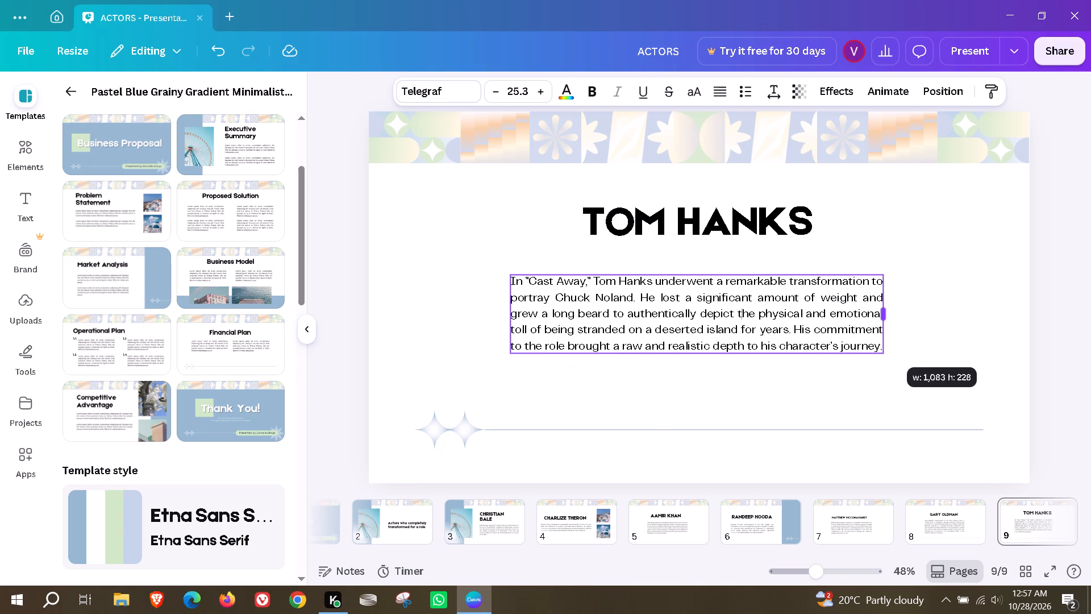
{"action": "left_click_drag", "start_coordinate": [886, 342], "coordinate": [877, 360]}
Move the TOM HANKS heading down towards the paragraph and shift the paragraph slightly lower.
{"action": "left_click_drag", "start_coordinate": [717, 216], "coordinate": [713, 235]}
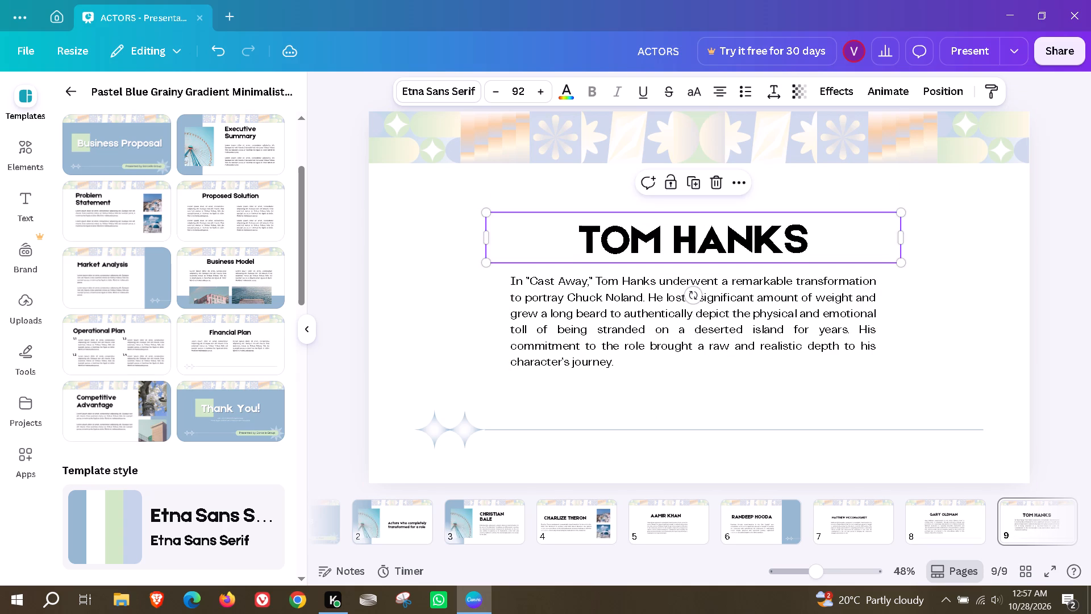
{"action": "left_click_drag", "start_coordinate": [739, 318], "coordinate": [739, 329]}
{"action": "left_click", "coordinate": [944, 387]}
Add the "Proposed Solution" template layout as a new page 10.
{"action": "scroll", "coordinate": [980, 545], "scroll_direction": "down", "scroll_amount": 3}
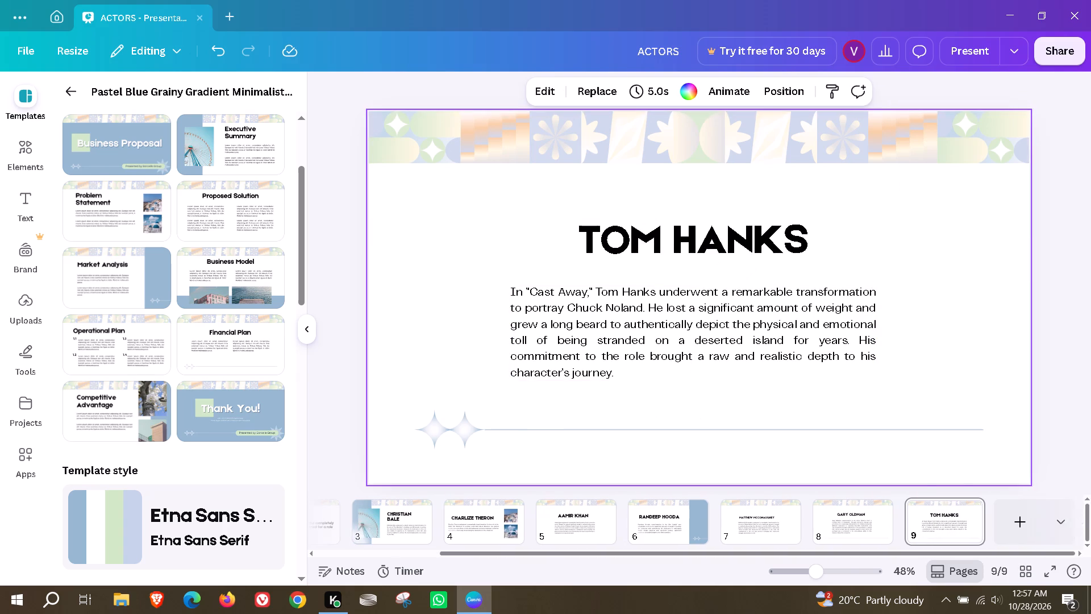
{"action": "scroll", "coordinate": [980, 545], "scroll_direction": "down", "scroll_amount": 3}
{"action": "left_click", "coordinate": [211, 218]}
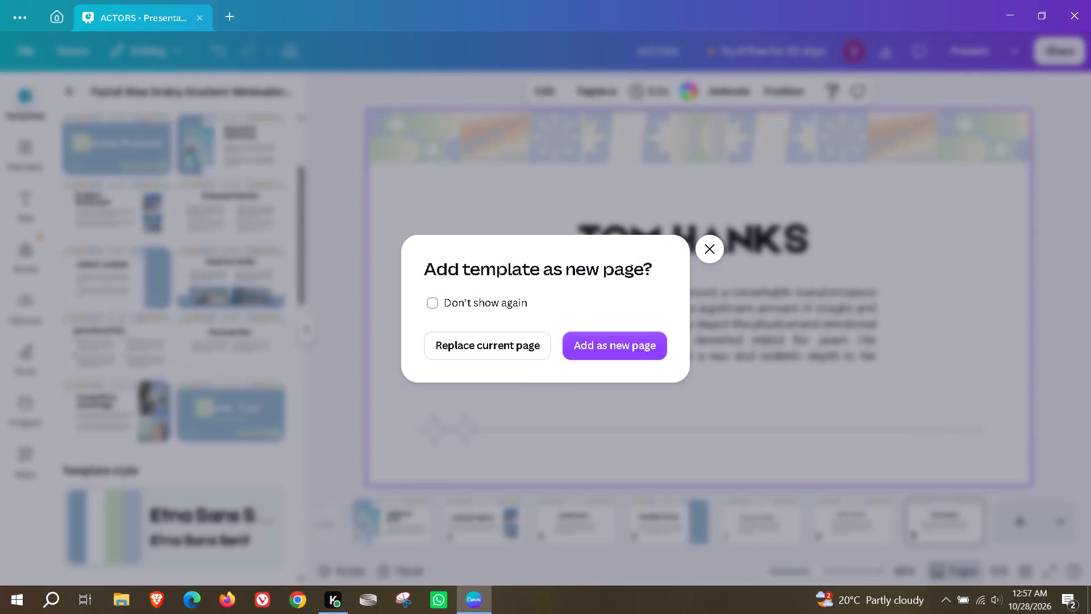
{"action": "left_click", "coordinate": [622, 340]}
Delete three of page 10's four placeholder paragraphs and move the remaining one to the centre below the heading.
{"action": "left_click", "coordinate": [693, 213]}
{"action": "left_click", "coordinate": [611, 297]}
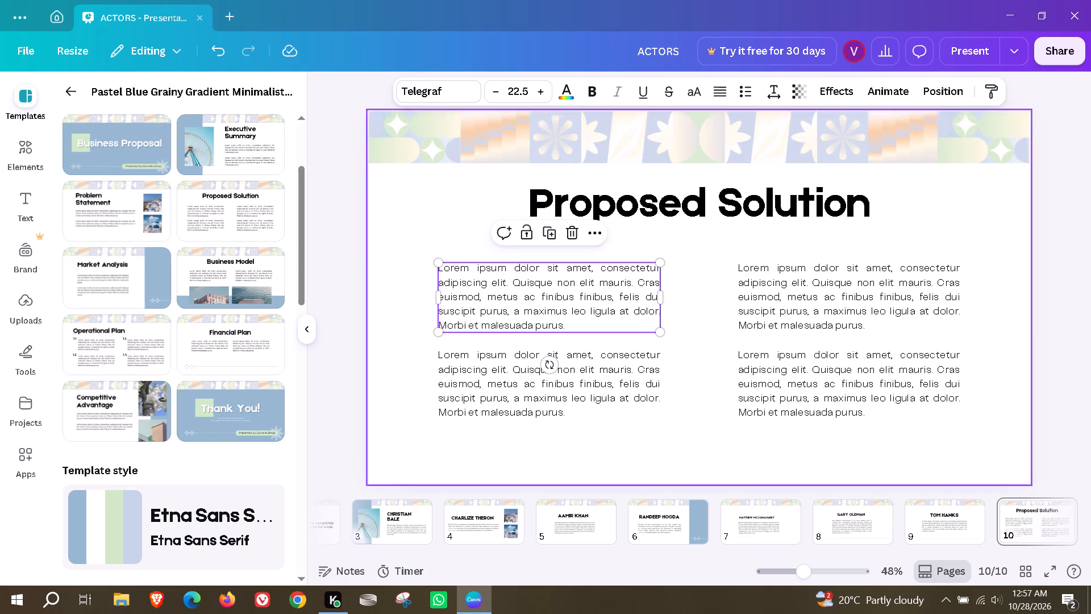
{"action": "left_click", "coordinate": [576, 239]}
{"action": "left_click", "coordinate": [582, 374]}
{"action": "left_click", "coordinate": [567, 317]}
{"action": "left_click_drag", "start_coordinate": [657, 343], "coordinate": [787, 408]}
{"action": "left_click", "coordinate": [804, 408]}
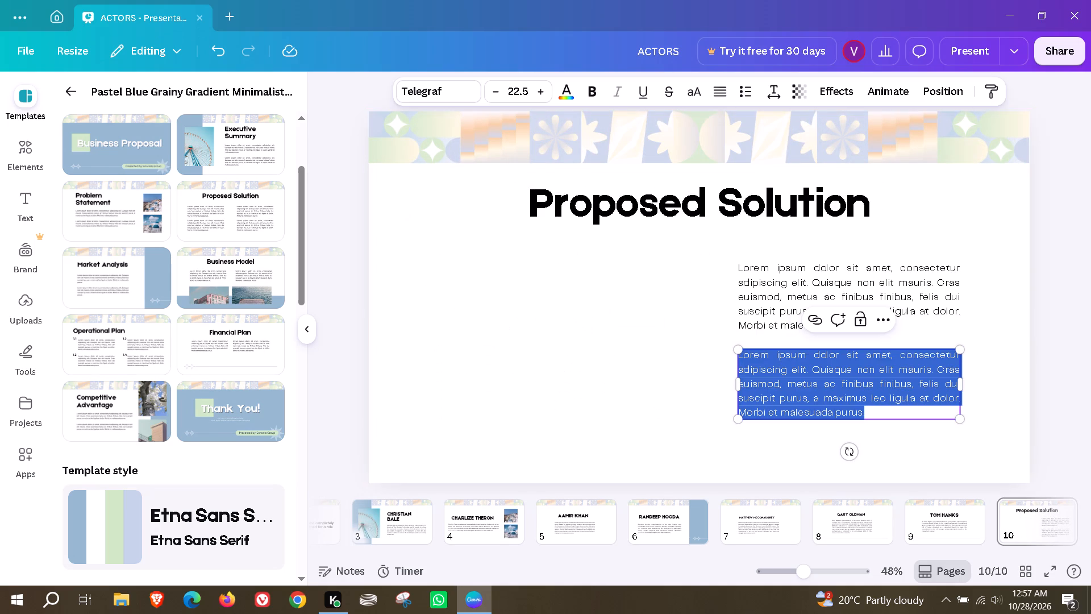
{"action": "left_click", "coordinate": [844, 379]}
{"action": "left_click", "coordinate": [726, 437]}
{"action": "left_click", "coordinate": [813, 378]}
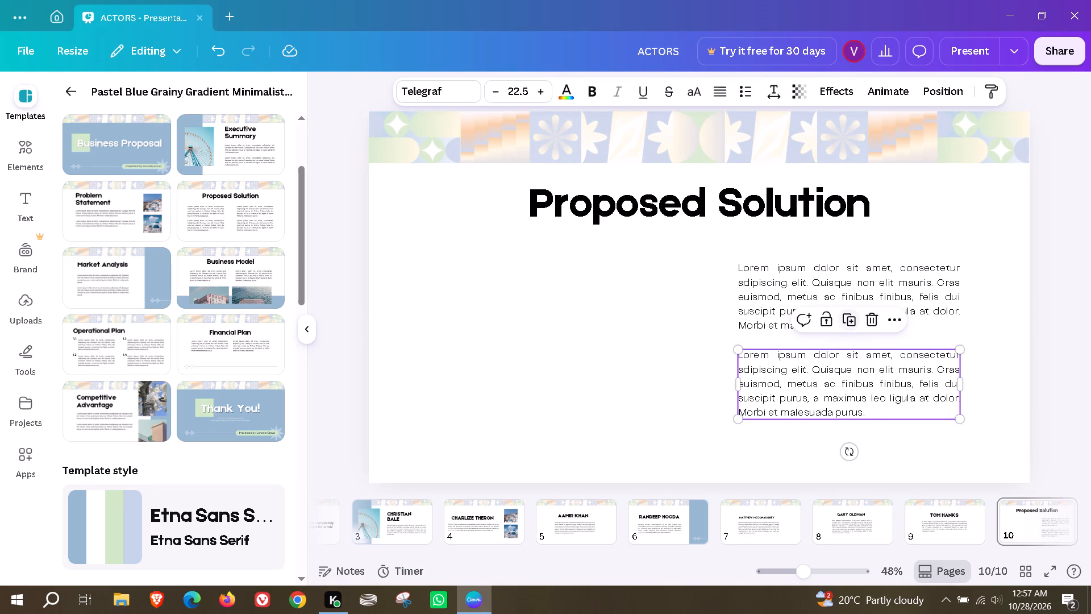
{"action": "left_click", "coordinate": [869, 321]}
{"action": "left_click_drag", "start_coordinate": [853, 313], "coordinate": [677, 332]}
Write ROBERT DE NIRO in the paragraph's Magic Write prompt, and move that text into page 10's heading, replacing "Proposed Solution".
{"action": "double_click", "coordinate": [689, 313]}
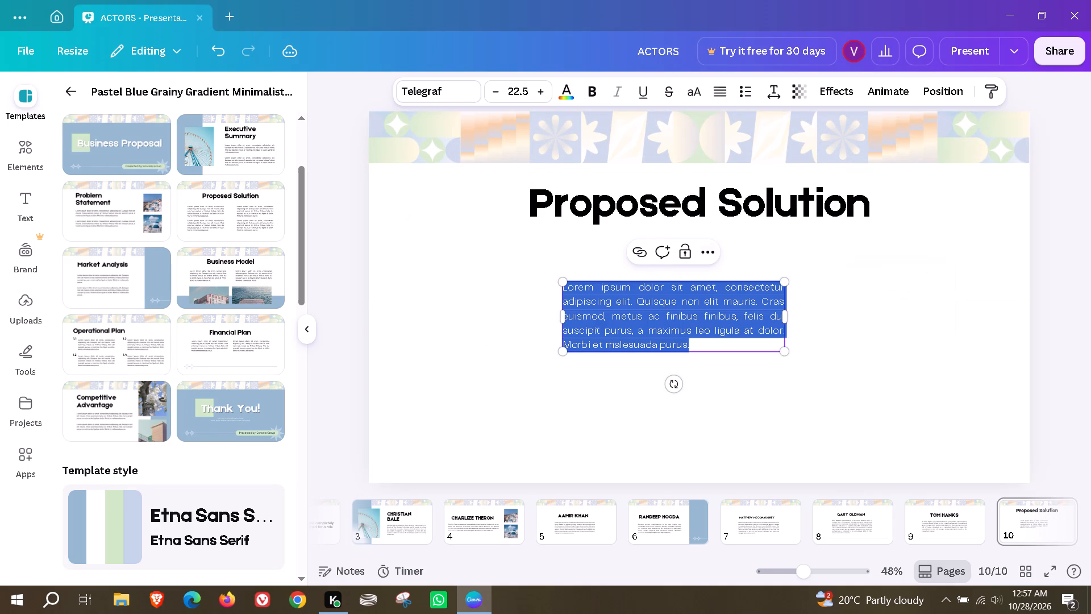
{"action": "left_click", "coordinate": [703, 246]}
{"action": "scroll", "coordinate": [738, 466], "scroll_direction": "down", "scroll_amount": 3}
{"action": "left_click", "coordinate": [758, 529]}
{"action": "left_click", "coordinate": [767, 289]}
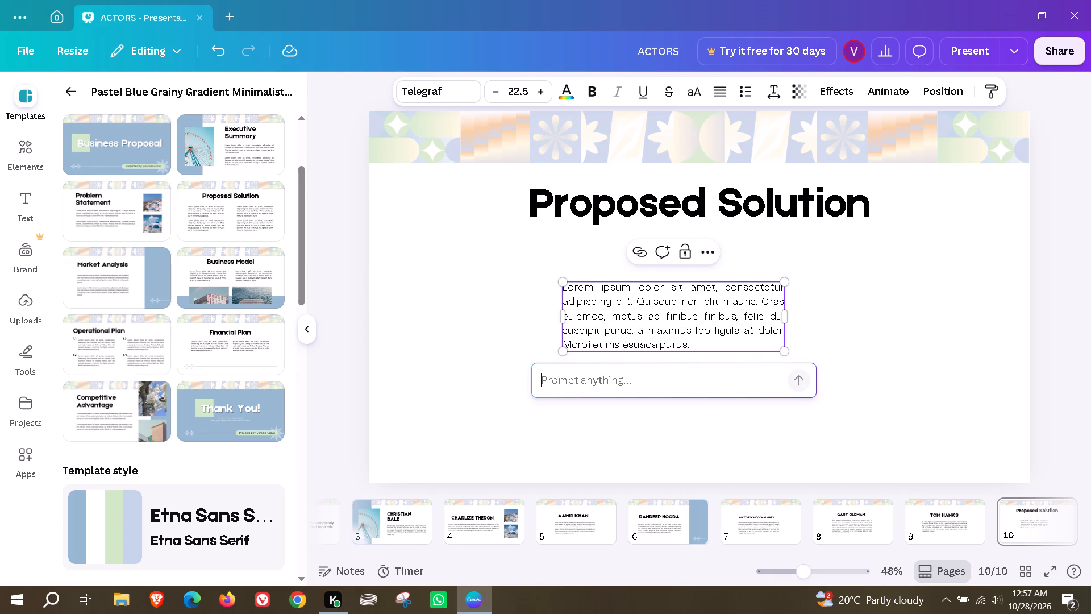
{"action": "type", "text": "ROBERT D"}
{"action": "type", "text": "E NIRO"}
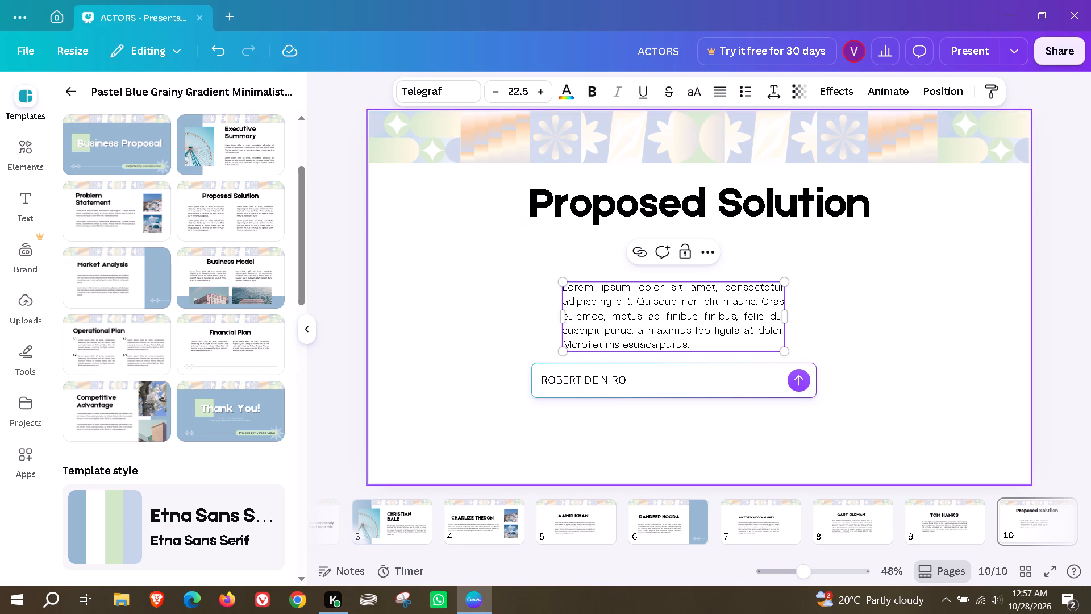
{"action": "left_click_drag", "start_coordinate": [640, 386], "coordinate": [484, 381]}
{"action": "key", "text": "ctrl+x"}
{"action": "double_click", "coordinate": [680, 208]}
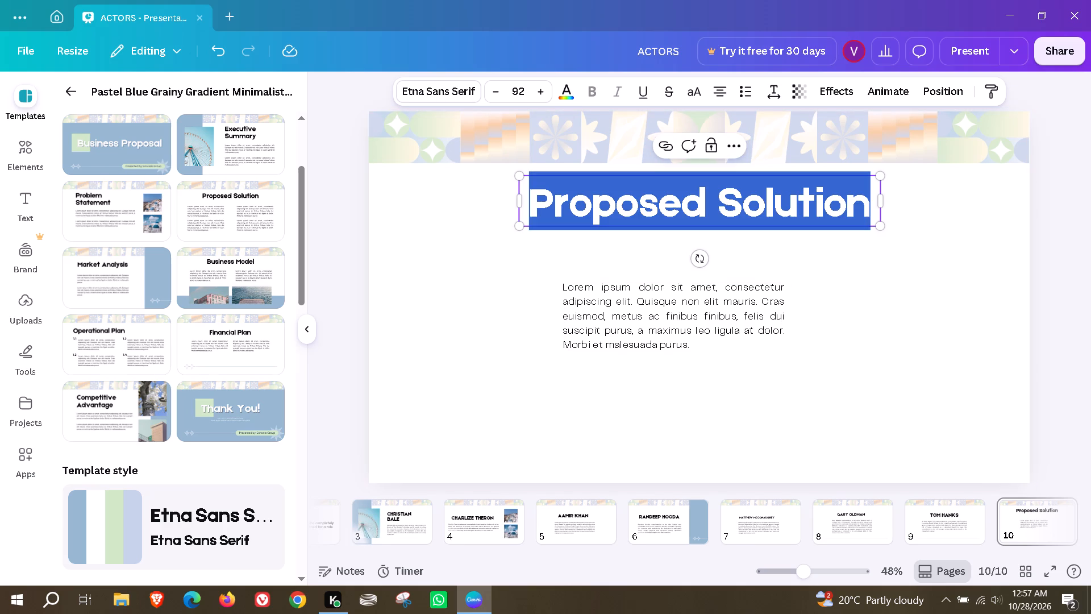
{"action": "key", "text": "BackSpace"}
{"action": "key", "text": "ctrl+v"}
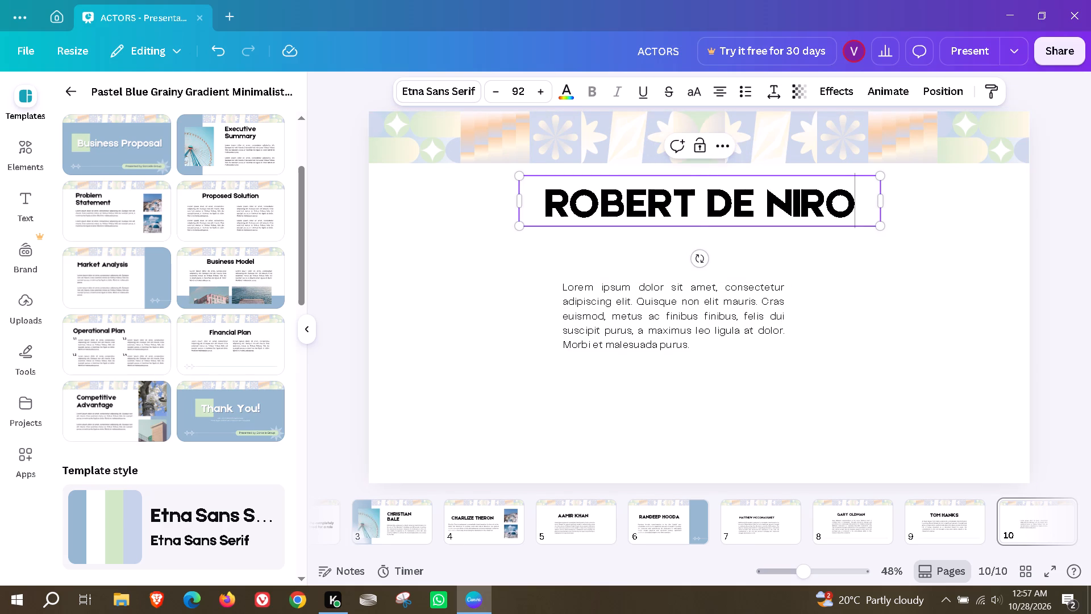
Replace page 10's placeholder paragraph using Magic Write, prompting "generate 2-3 lines on how robert de niro transformed in raging bull 1980 movie".
{"action": "double_click", "coordinate": [696, 297]}
{"action": "left_click", "coordinate": [711, 251]}
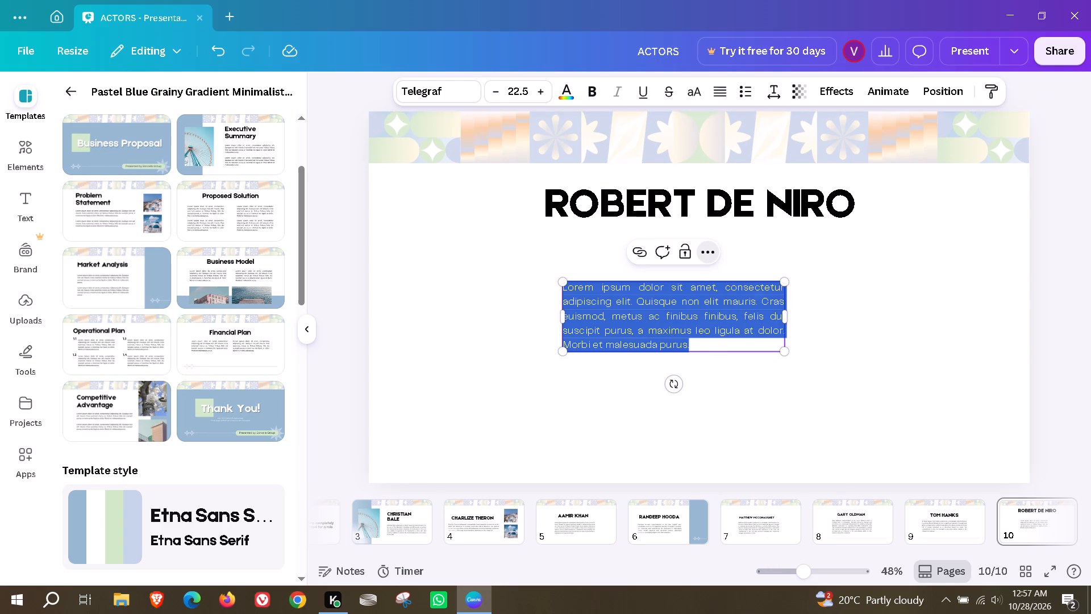
{"action": "scroll", "coordinate": [684, 474], "scroll_direction": "down", "scroll_amount": 3}
{"action": "scroll", "coordinate": [748, 554], "scroll_direction": "down", "scroll_amount": 4}
{"action": "left_click", "coordinate": [763, 539]}
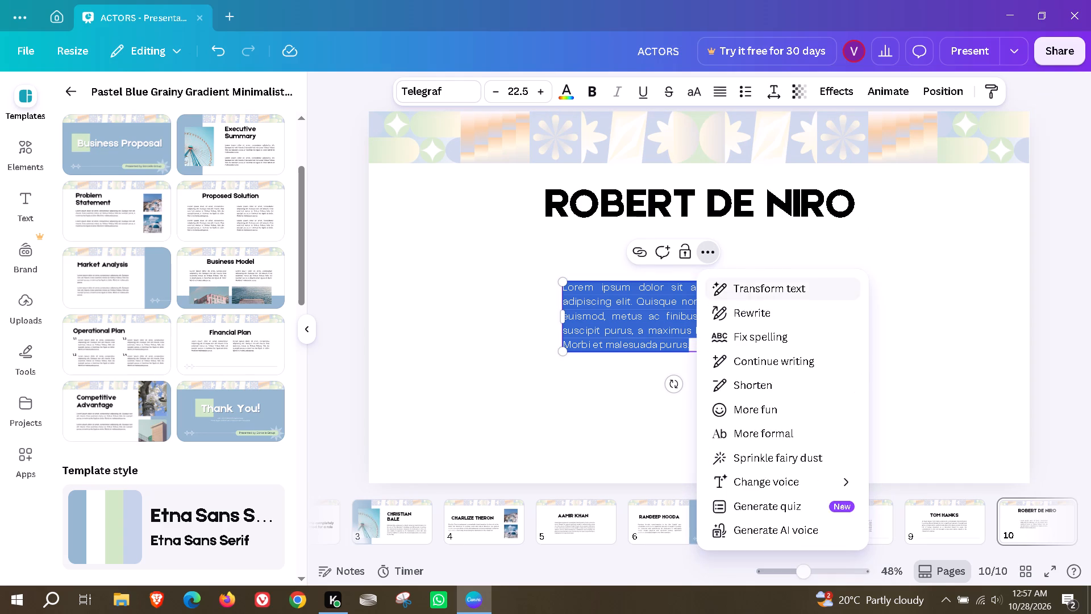
{"action": "left_click", "coordinate": [782, 293]}
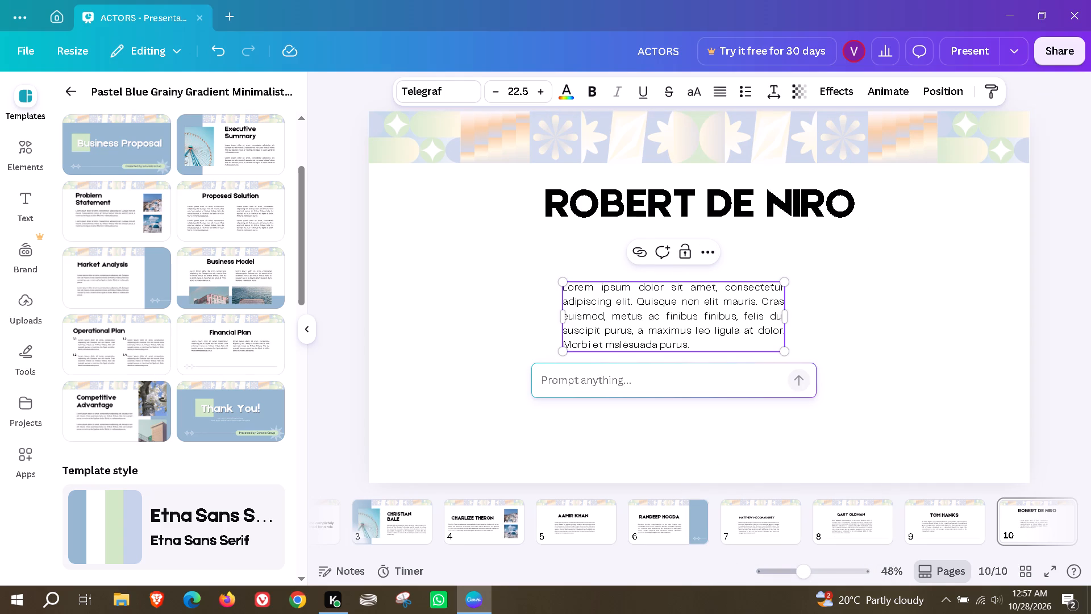
{"action": "type", "text": "generate 2-3 lines on jp"}
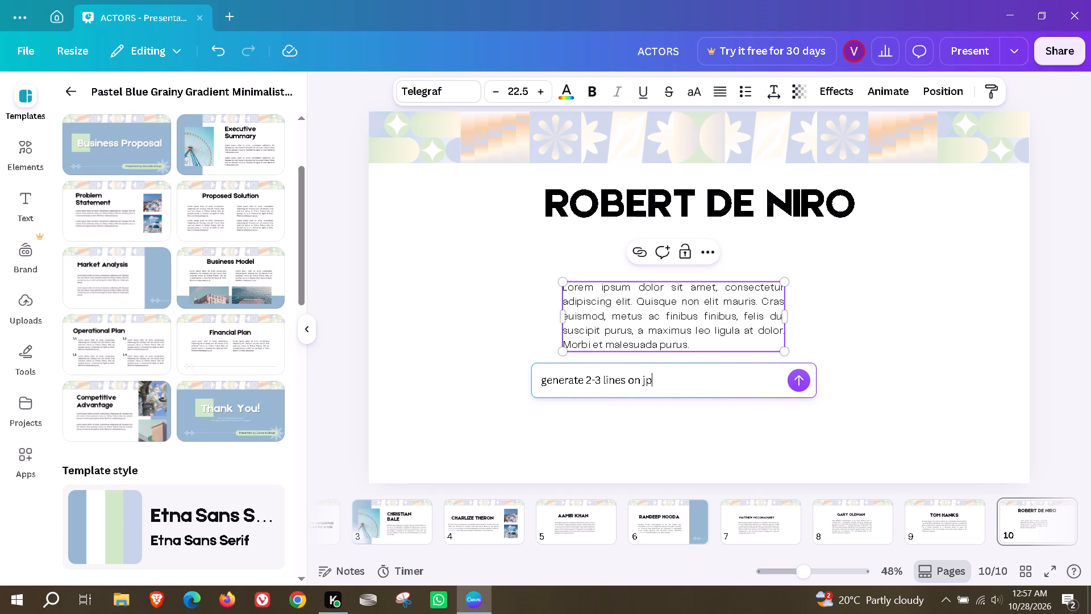
{"action": "key", "text": "BackSpace"}
{"action": "key", "text": "h"}
{"action": "key", "text": "BackSpace"}
{"action": "key", "text": "BackSpace"}
{"action": "type", "text": "how"}
{"action": "key", "text": "space"}
{"action": "type", "text": "robert de niro"}
{"action": "key", "text": "space"}
{"action": "type", "text": "ra"}
{"action": "key", "text": "BackSpace"}
{"action": "key", "text": "BackSpace"}
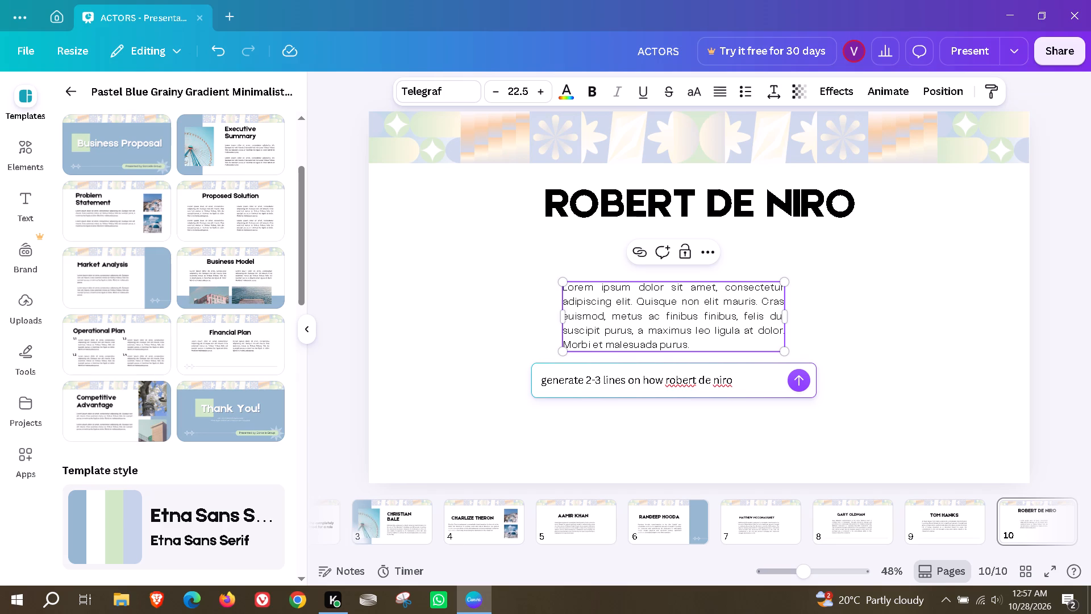
{"action": "type", "text": "transfore"}
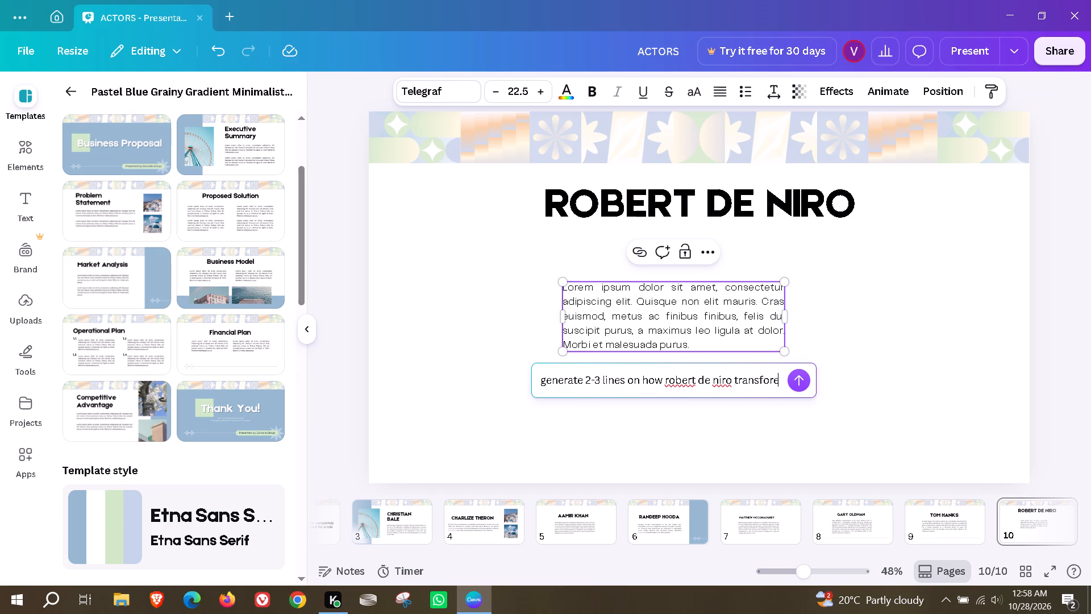
{"action": "key", "text": "BackSpace"}
{"action": "type", "text": "med in rag"}
{"action": "type", "text": "ing bull 1980 movie"}
{"action": "key", "text": "Return"}
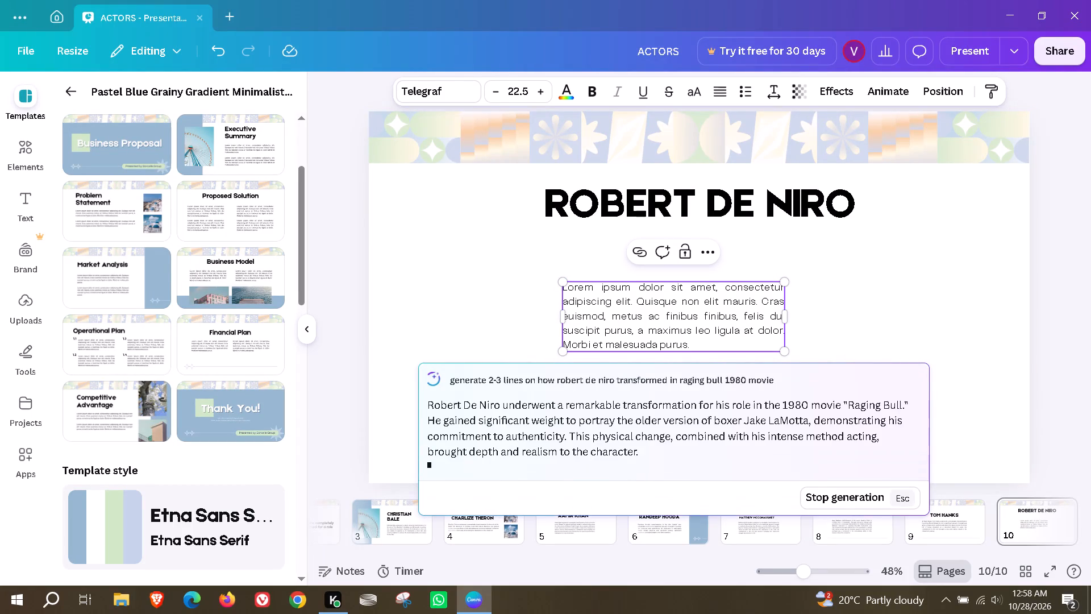
{"action": "left_click", "coordinate": [850, 511]}
Enlarge the Robert De Niro paragraph to text size 24.5, widen its text box, and move it lower towards the page's centre.
{"action": "left_click_drag", "start_coordinate": [784, 398], "coordinate": [798, 421]}
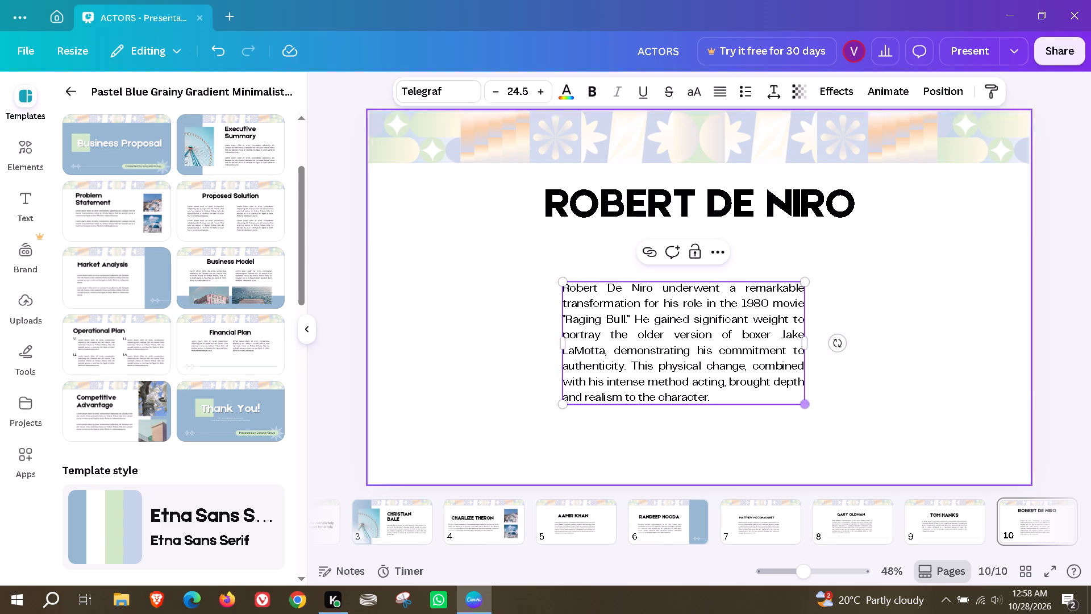
{"action": "left_click_drag", "start_coordinate": [808, 350], "coordinate": [875, 356]}
{"action": "left_click", "coordinate": [771, 445]}
{"action": "left_click_drag", "start_coordinate": [743, 364], "coordinate": [717, 386]}
Move the ROBERT DE NIRO heading down so it sits centred just above the paragraph on page 10.
{"action": "left_click_drag", "start_coordinate": [768, 222], "coordinate": [751, 281]}
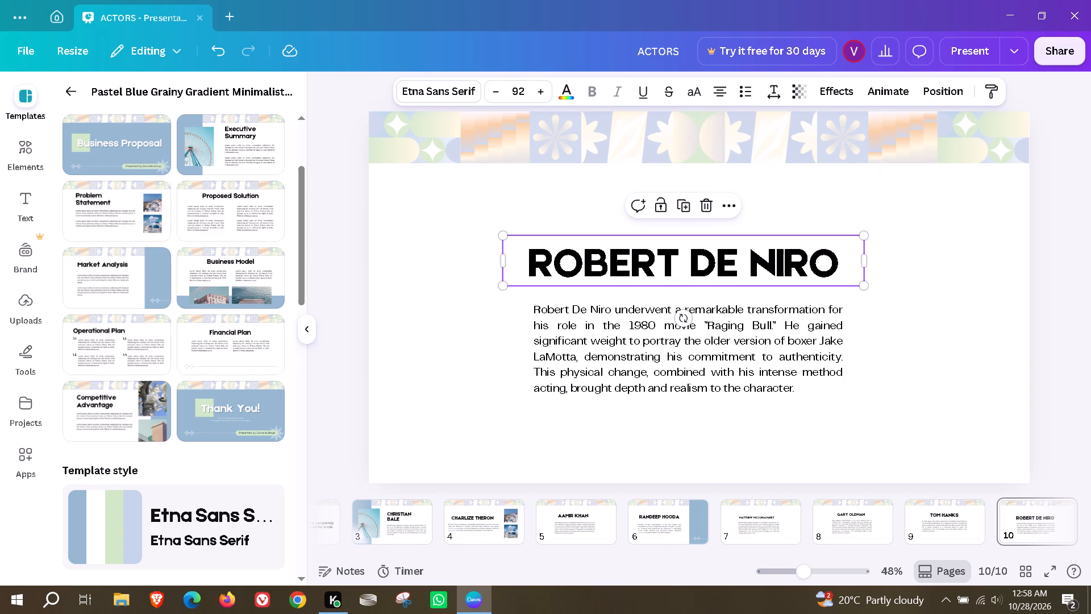
{"action": "scroll", "coordinate": [971, 511], "scroll_direction": "down", "scroll_amount": 7}
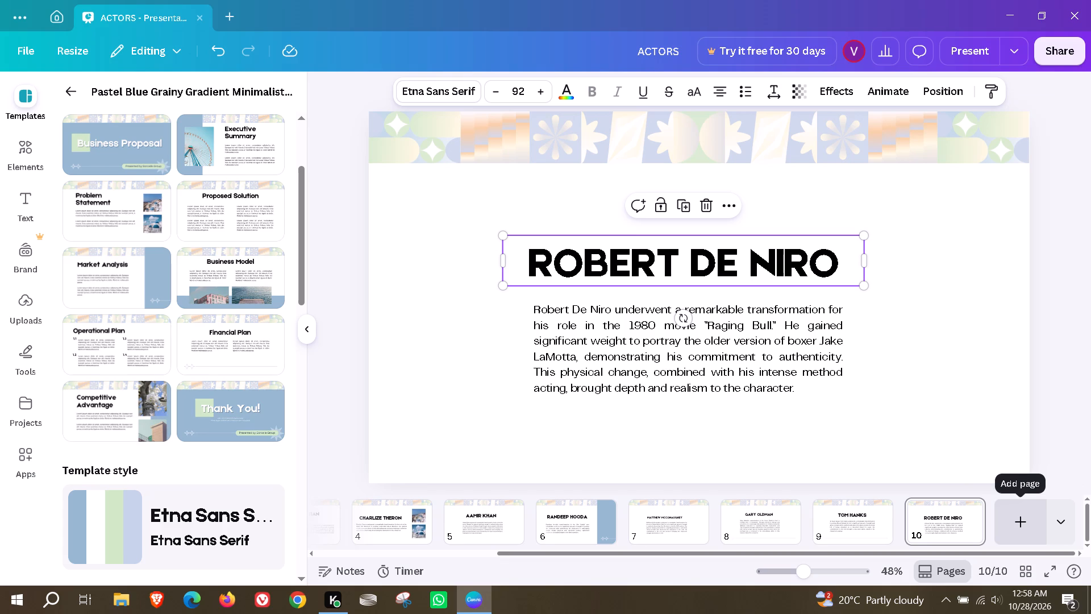
Add the template's Competitive Advantage layout as a new page 11.
{"action": "left_click", "coordinate": [134, 399]}
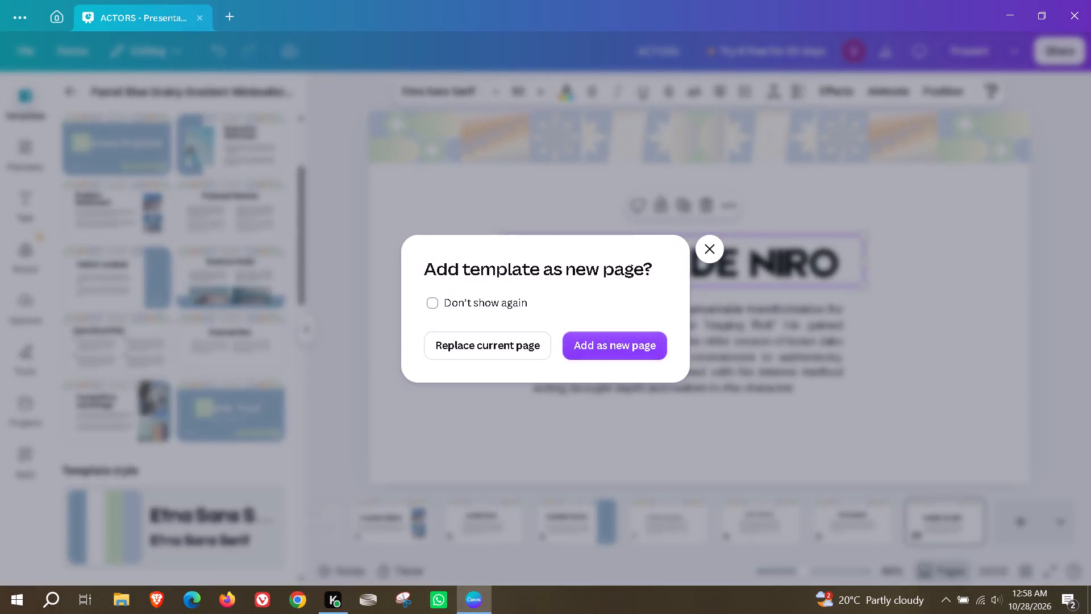
{"action": "left_click", "coordinate": [622, 346]}
Replace page 11's "Competitive Advantage" heading with AMITABH BACHCHAN.
{"action": "double_click", "coordinate": [628, 230]}
{"action": "double_click", "coordinate": [621, 261]}
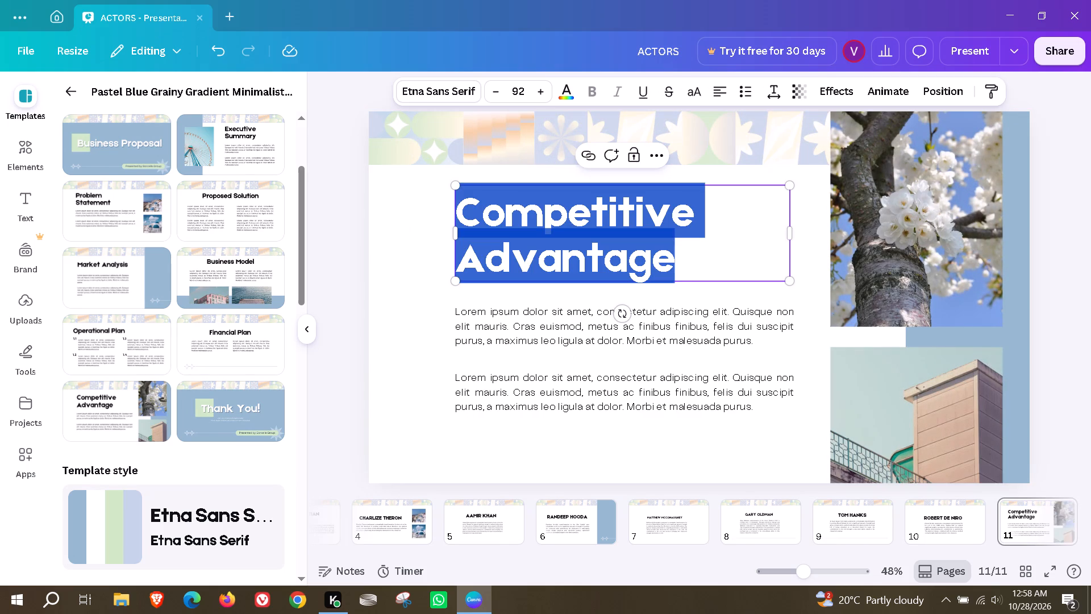
{"action": "key", "text": "shift+m"}
{"action": "key", "text": "shift+BackSpace"}
{"action": "type", "text": "AMITAH"}
{"action": "key", "text": "shift+BackSpace"}
{"action": "type", "text": "BH BACHHAN"}
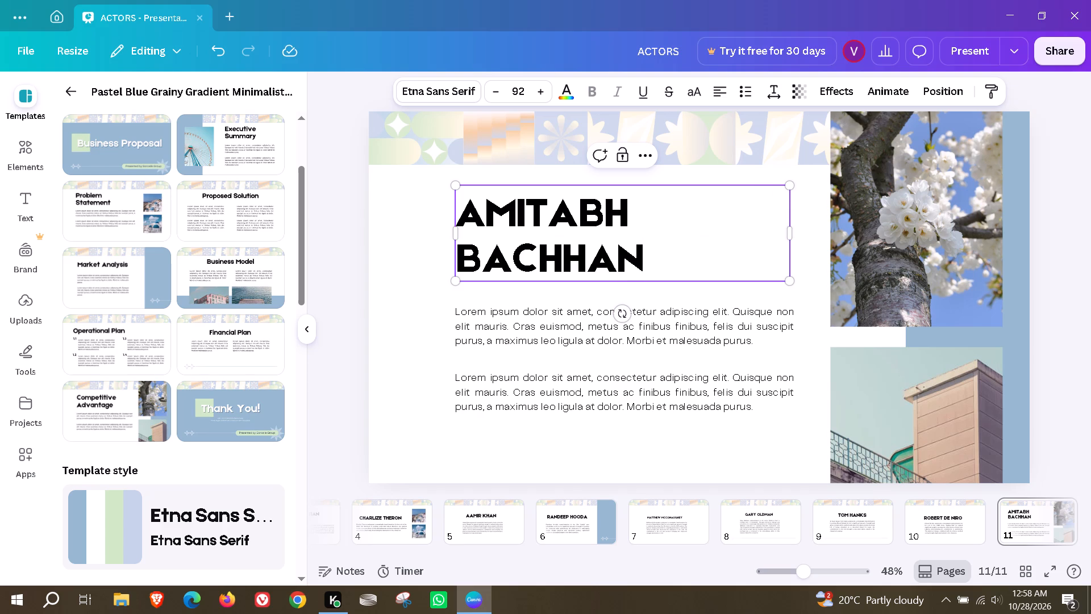
{"action": "key", "text": "shift+BackSpace"}
{"action": "key", "text": "shift+BackSpace"}
{"action": "key", "text": "shift+BackSpace"}
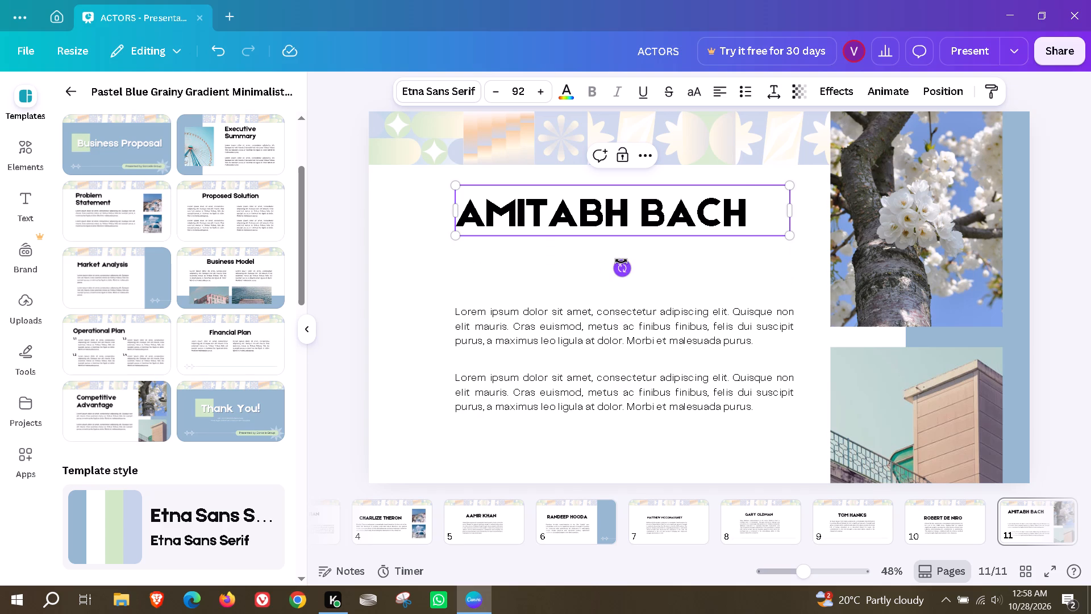
{"action": "type", "text": "CHAN"}
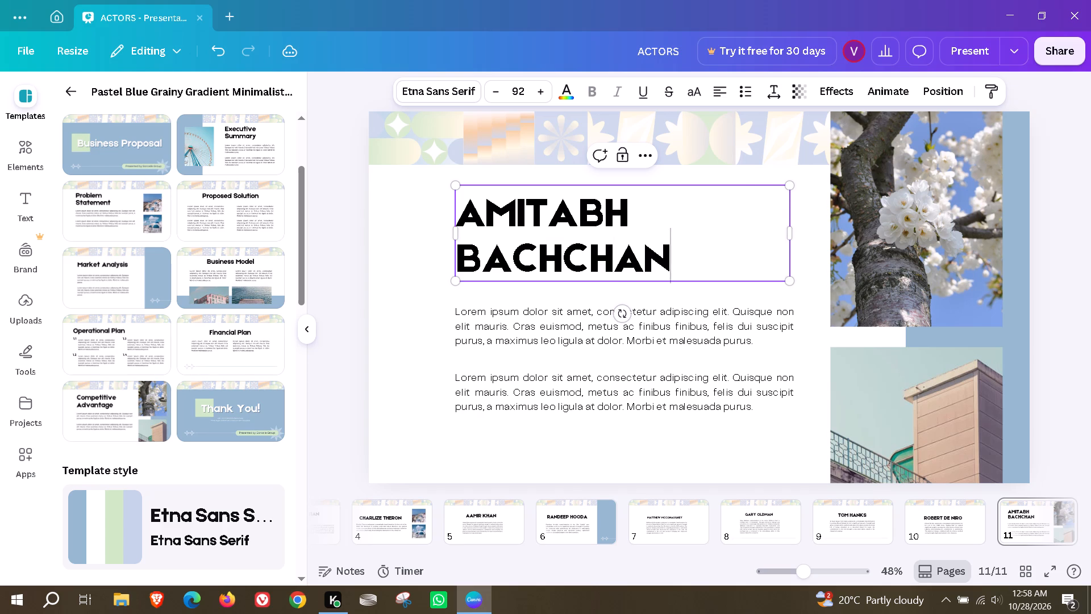
Shrink the AMITABH BACHCHAN heading to text size 56.9 and widen its text box so the name fits on one line.
{"action": "left_click_drag", "start_coordinate": [789, 280], "coordinate": [641, 248]}
{"action": "left_click_drag", "start_coordinate": [649, 214], "coordinate": [703, 221]}
{"action": "left_click_drag", "start_coordinate": [704, 218], "coordinate": [724, 244]}
{"action": "left_click", "coordinate": [734, 253]}
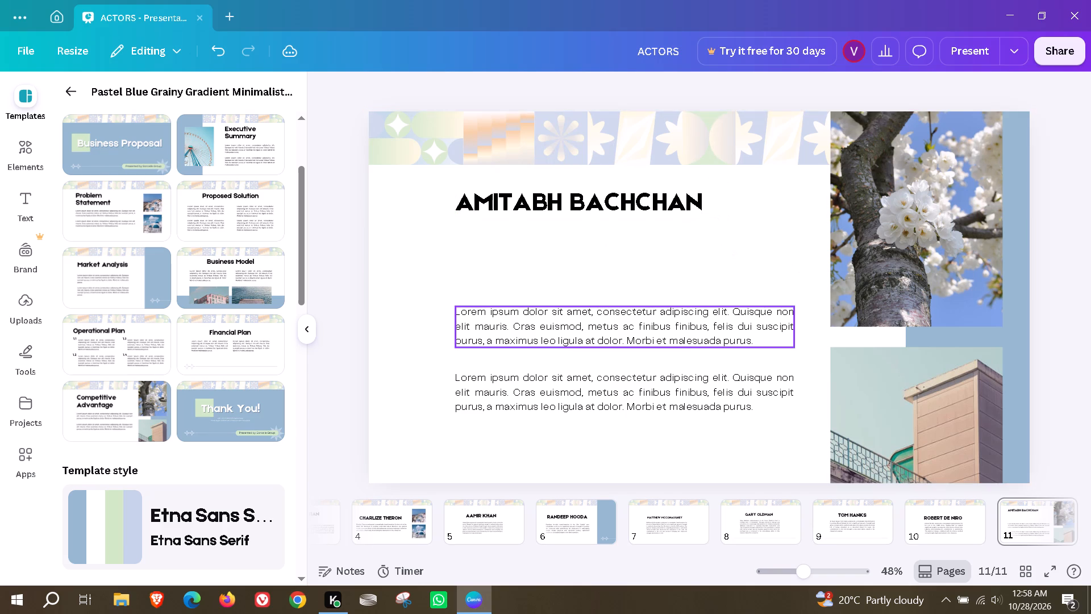
Delete page 11's first placeholder paragraph and move the second one up into its place.
{"action": "left_click", "coordinate": [624, 338]}
{"action": "left_click", "coordinate": [647, 276]}
{"action": "left_click_drag", "start_coordinate": [681, 377], "coordinate": [643, 309]}
Replace page 11's remaining placeholder paragraph using Magic Write, prompting "generate 2-3 lines on amitabh bachchan how he transformed in PAA 2009 movie".
{"action": "double_click", "coordinate": [652, 325]}
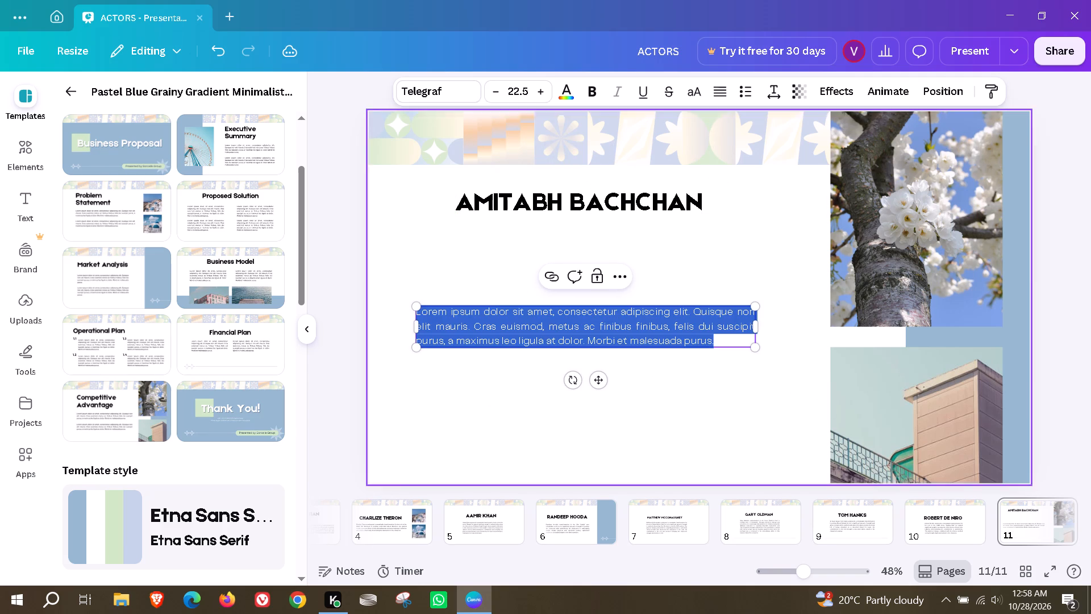
{"action": "left_click", "coordinate": [621, 273]}
{"action": "scroll", "coordinate": [647, 458], "scroll_direction": "down", "scroll_amount": 4}
{"action": "left_click", "coordinate": [677, 533]}
{"action": "left_click", "coordinate": [680, 312]}
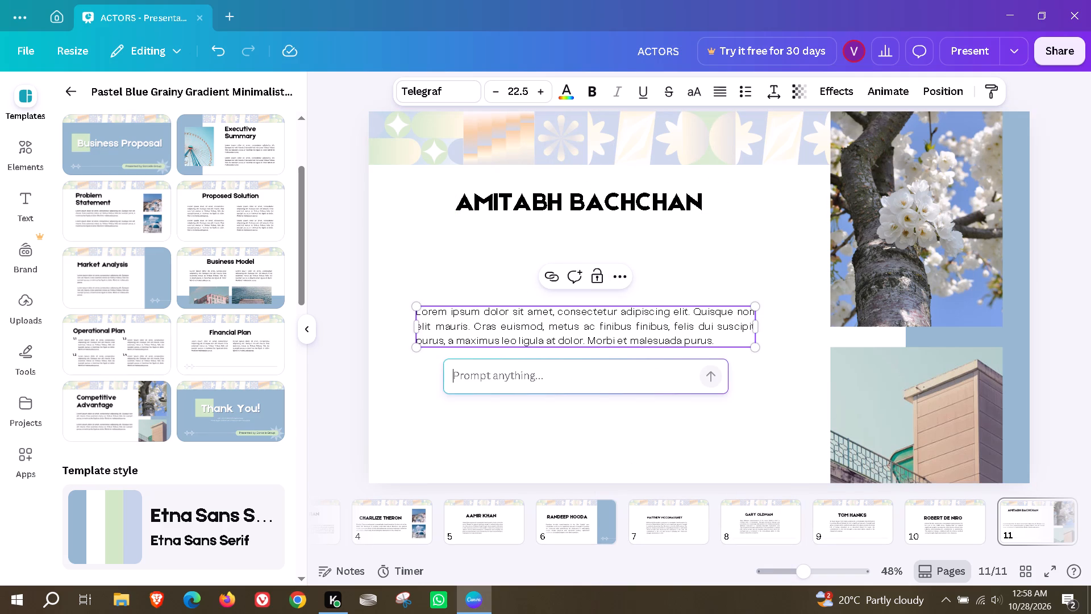
{"action": "type", "text": "generate 2-3 lines on amitabh bachchan how he trans"}
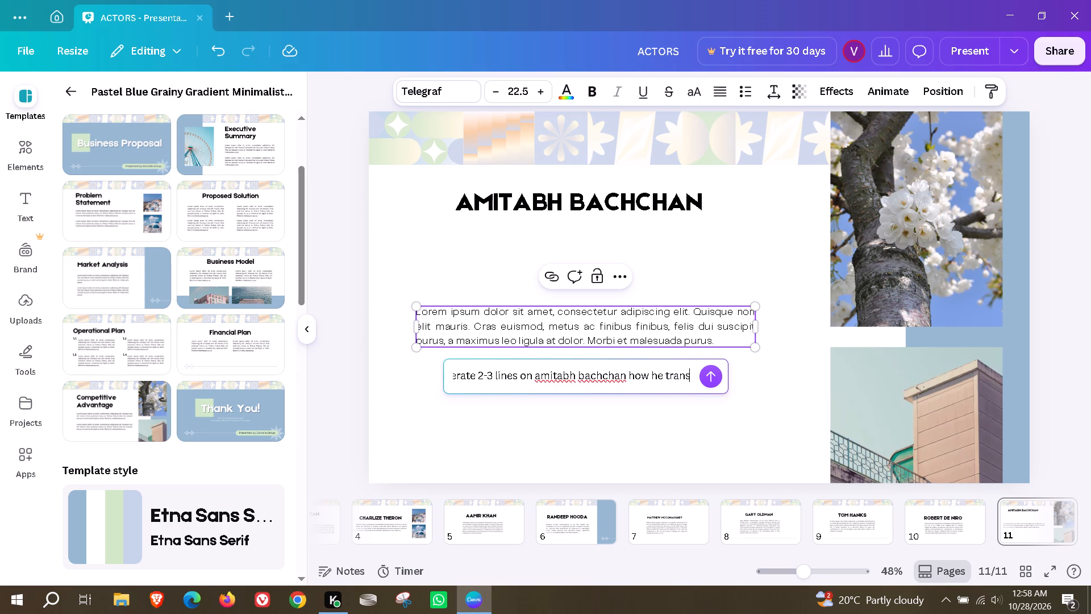
{"action": "type", "text": "formed"}
{"action": "key", "text": "space"}
{"action": "type", "text": "in PAA 2009 movie"}
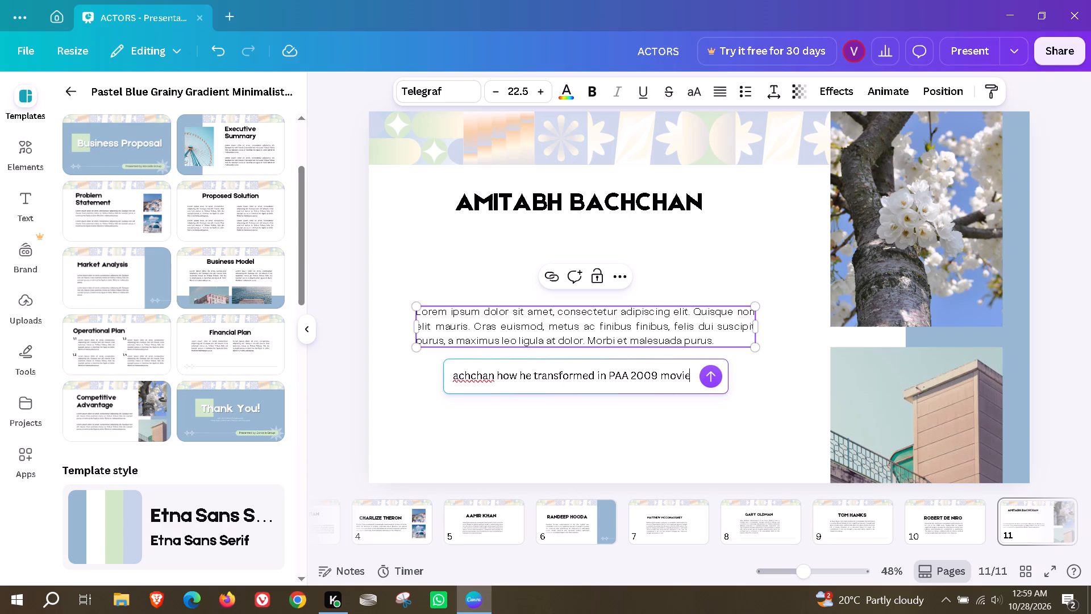
{"action": "key", "text": "Return"}
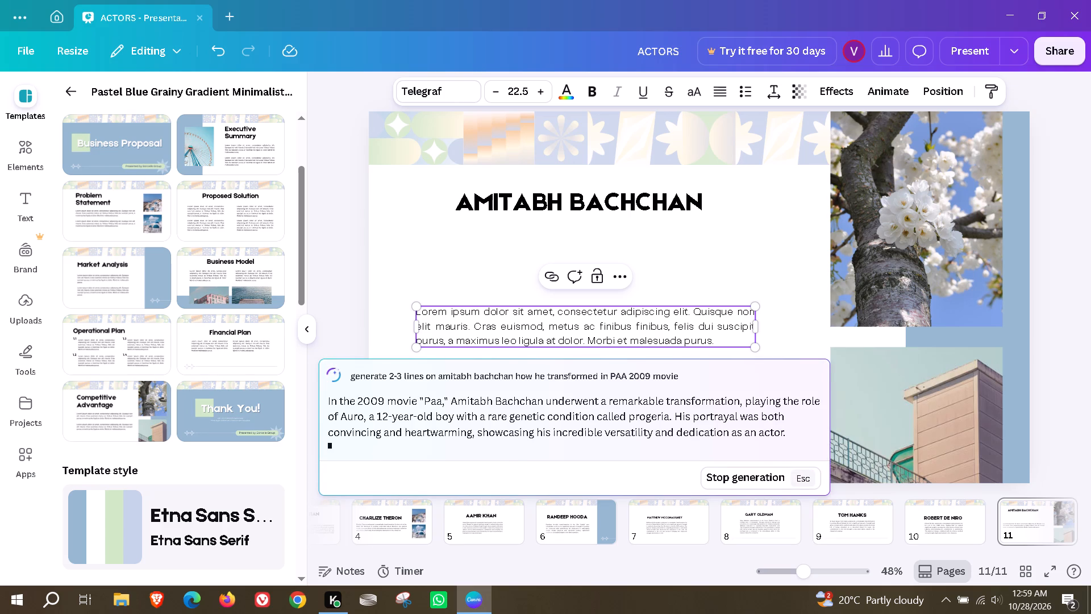
{"action": "left_click", "coordinate": [783, 489]}
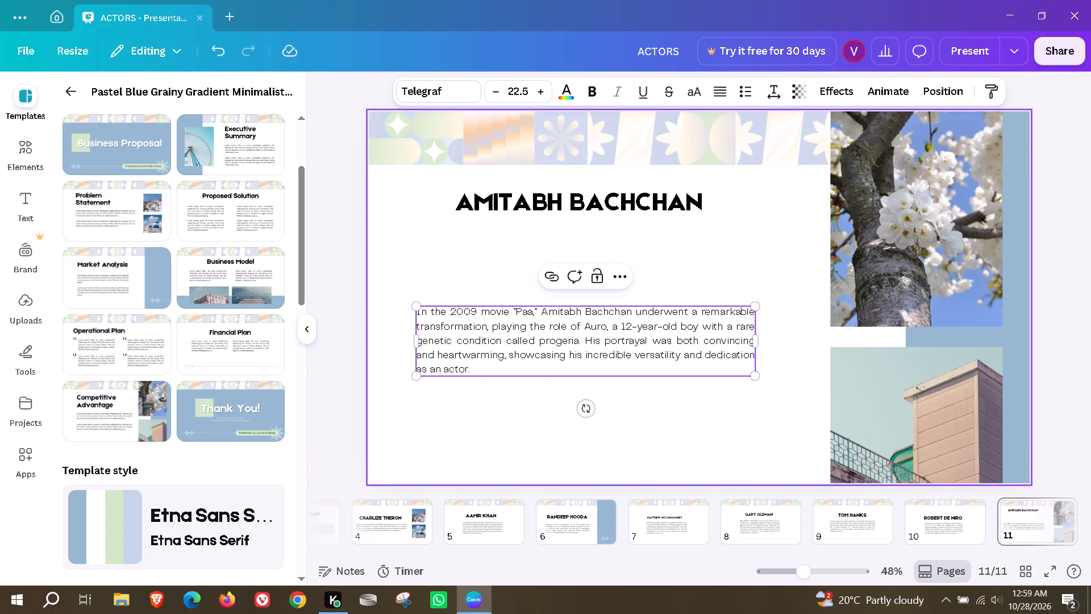
Enlarge the Amitabh Bachchan paragraph to text size 29.8 and narrow its text box to about 1,025 wide, clear of the photos.
{"action": "left_click_drag", "start_coordinate": [748, 374], "coordinate": [780, 419]}
{"action": "left_click_drag", "start_coordinate": [754, 376], "coordinate": [804, 457]}
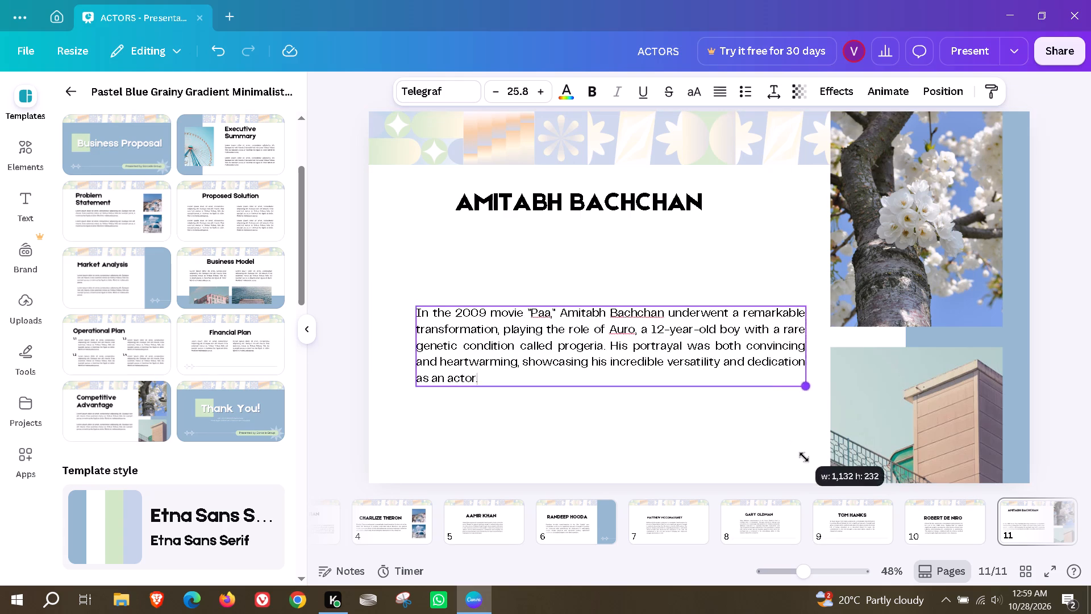
{"action": "left_click_drag", "start_coordinate": [804, 457], "coordinate": [844, 496]}
{"action": "left_click_drag", "start_coordinate": [867, 355], "coordinate": [763, 388]}
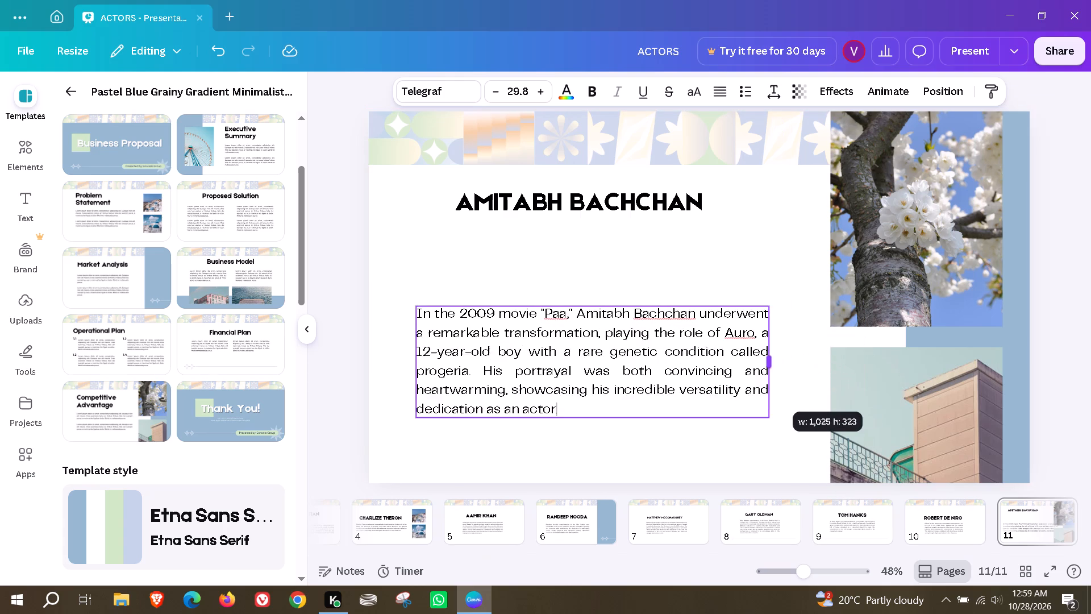
{"action": "left_click_drag", "start_coordinate": [763, 388], "coordinate": [768, 395]}
Move the AMITABH BACHCHAN heading down so it sits just above the paragraph on page 11.
{"action": "left_click_drag", "start_coordinate": [614, 206], "coordinate": [607, 267]}
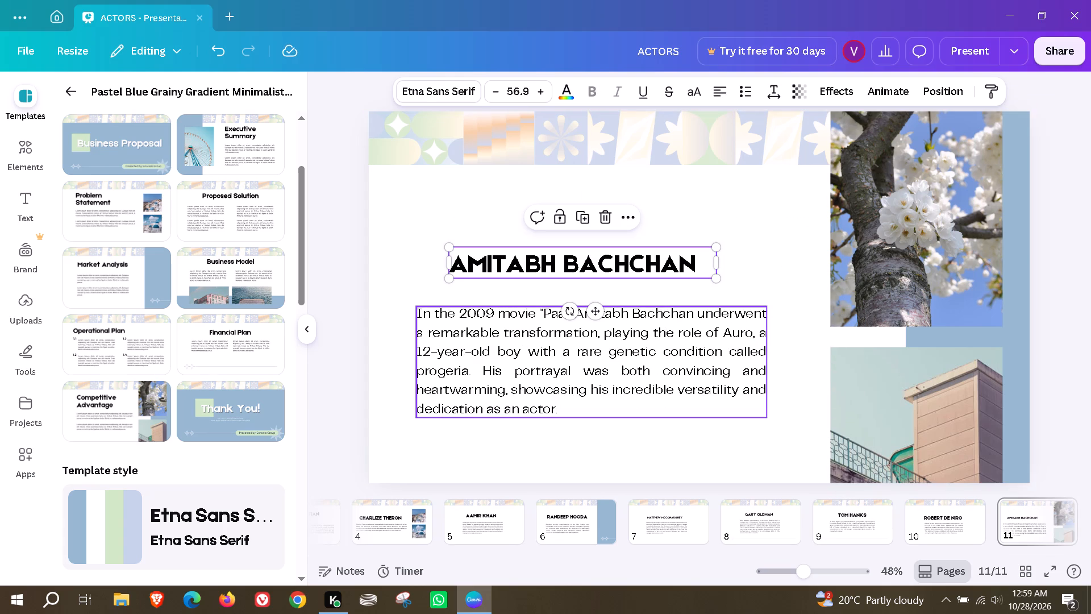
{"action": "left_click", "coordinate": [655, 446]}
Add the template's Thank You layout as a new page 12.
{"action": "scroll", "coordinate": [708, 517], "scroll_direction": "down", "scroll_amount": 6}
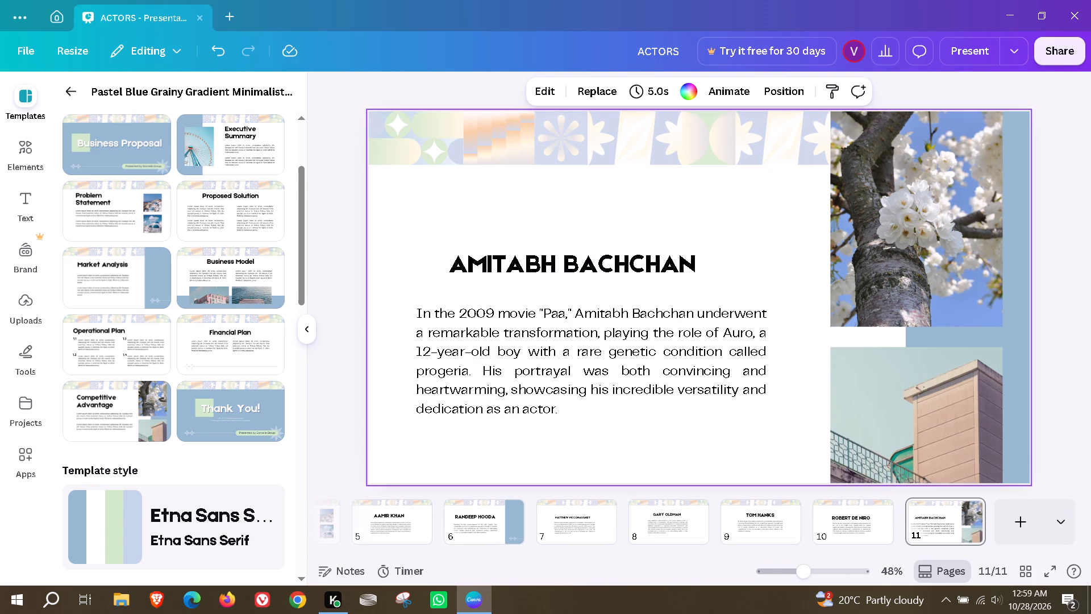
{"action": "scroll", "coordinate": [192, 399], "scroll_direction": "down", "scroll_amount": 1}
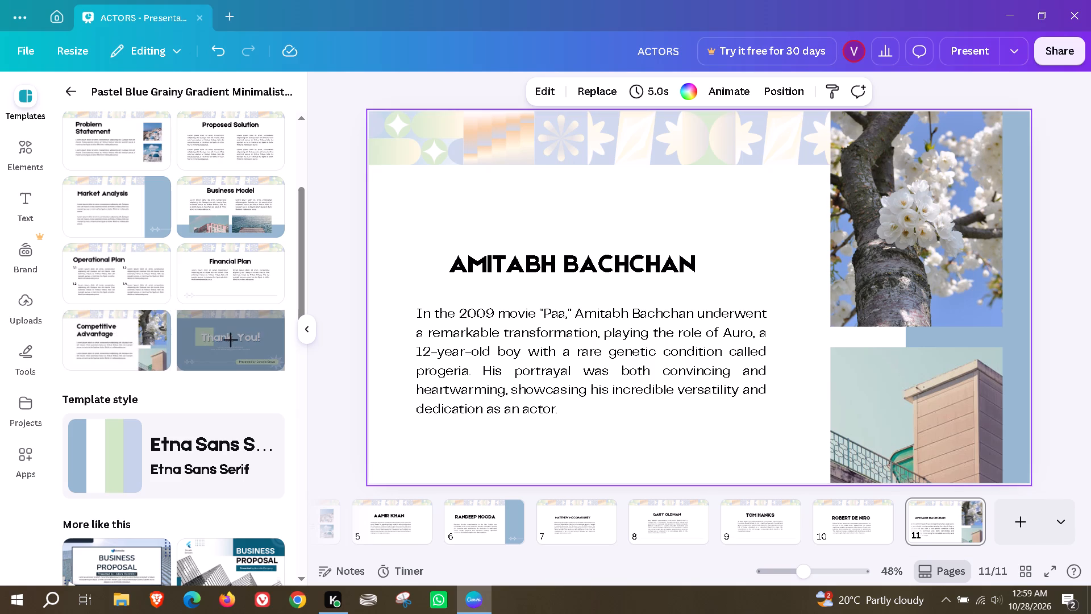
{"action": "left_click", "coordinate": [220, 342]}
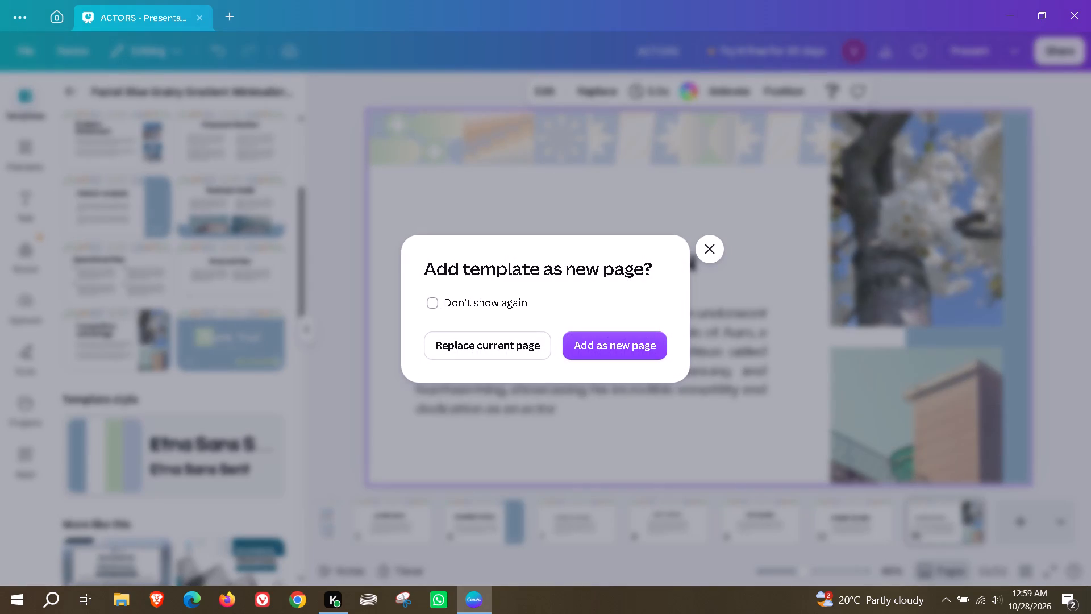
{"action": "left_click", "coordinate": [637, 352]}
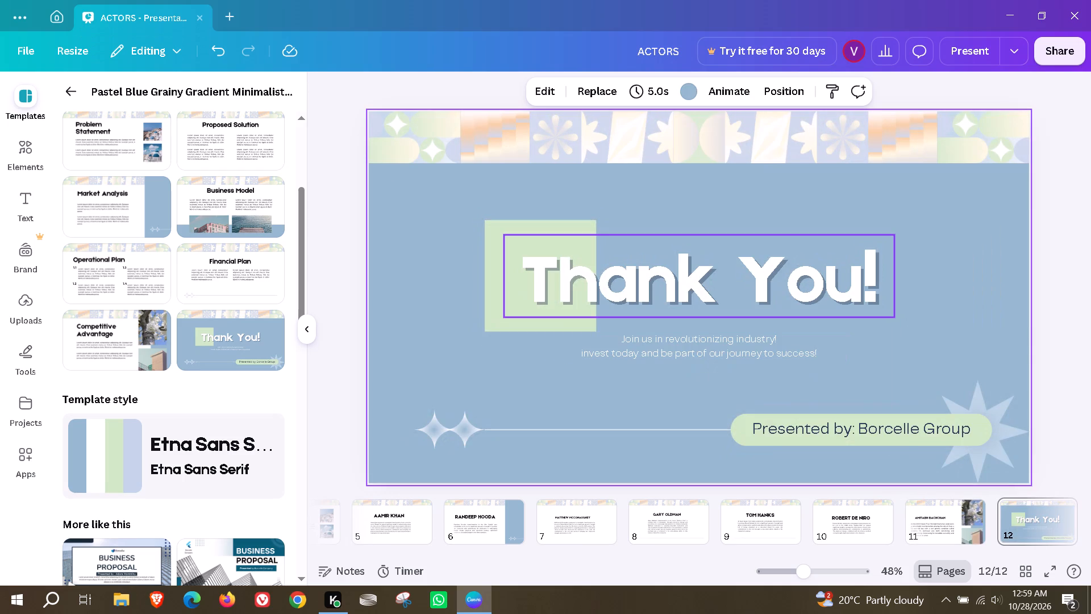
Replace page 12's "Thank You!" heading with LEGACY OF ACTORS.
{"action": "double_click", "coordinate": [734, 296]}
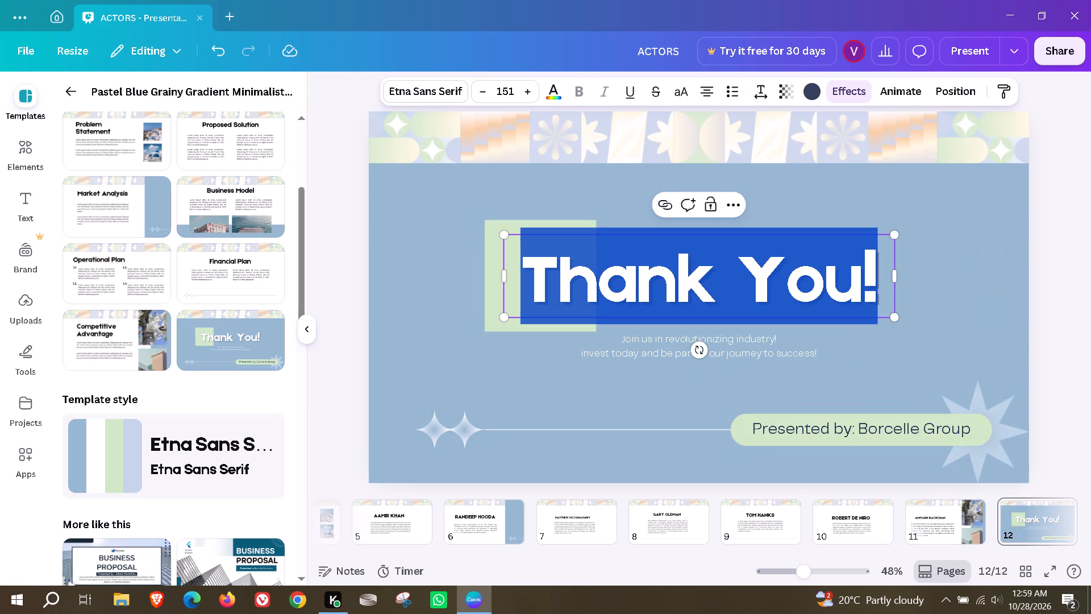
{"action": "key", "text": "shift+l"}
{"action": "type", "text": "EGACY OF C"}
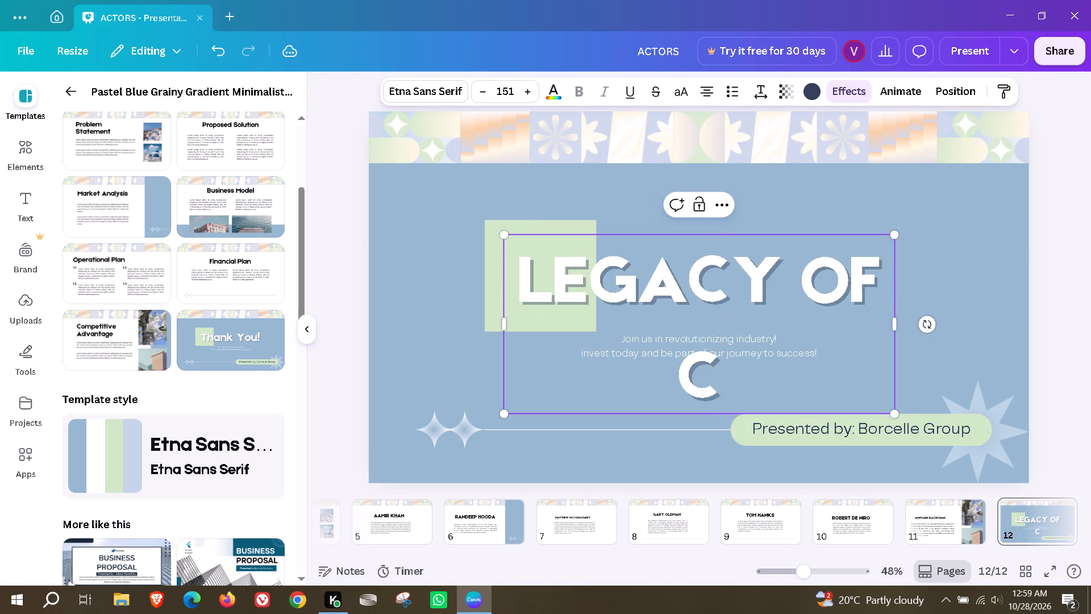
{"action": "key", "text": "shift+BackSpace"}
{"action": "type", "text": "ACTORS"}
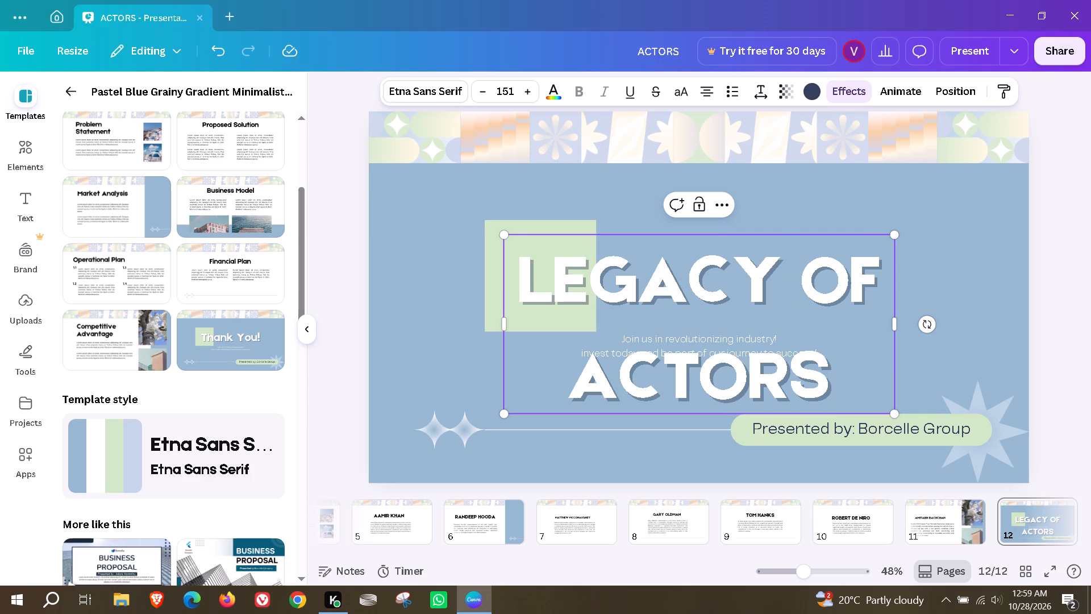
Shrink the LEGACY OF ACTORS heading to text size 89.8, widen its box to fit one line, and move it down slightly.
{"action": "left_click_drag", "start_coordinate": [901, 330], "coordinate": [936, 331]}
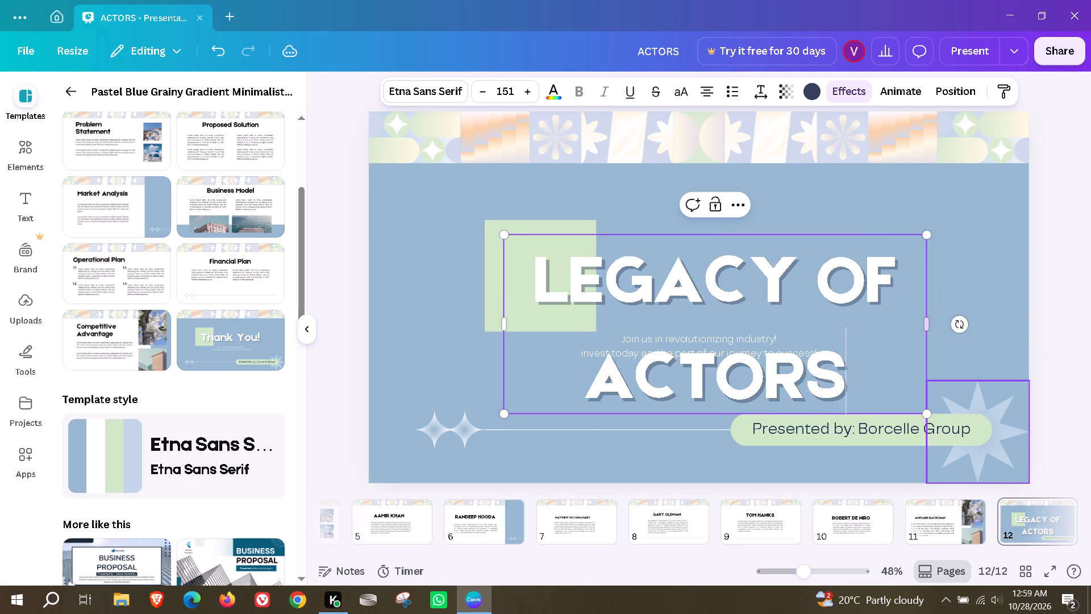
{"action": "left_click_drag", "start_coordinate": [928, 412], "coordinate": [754, 346]}
{"action": "left_click_drag", "start_coordinate": [763, 283], "coordinate": [855, 289]}
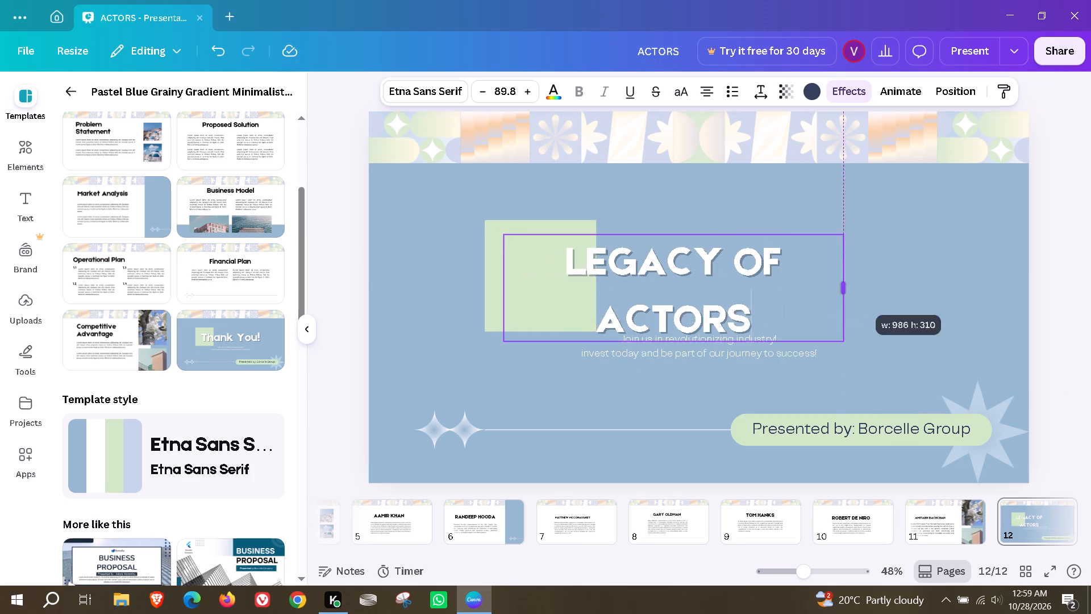
{"action": "left_click_drag", "start_coordinate": [855, 289], "coordinate": [935, 298]}
{"action": "left_click_drag", "start_coordinate": [806, 267], "coordinate": [806, 281]}
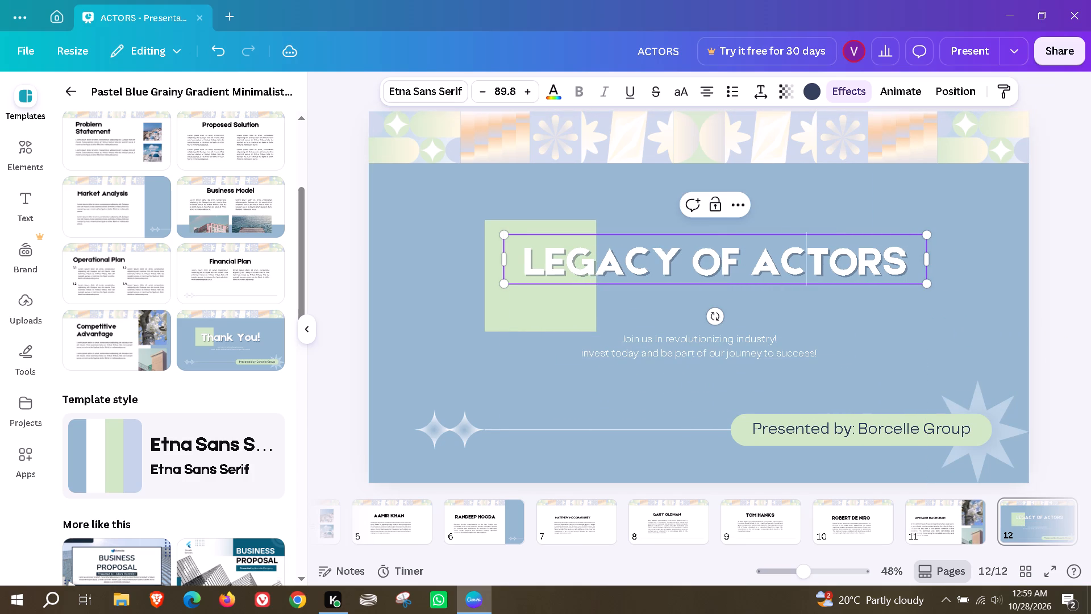
{"action": "left_click_drag", "start_coordinate": [806, 281], "coordinate": [806, 289]}
{"action": "left_click", "coordinate": [803, 324]}
{"action": "left_click_drag", "start_coordinate": [746, 261], "coordinate": [744, 277]}
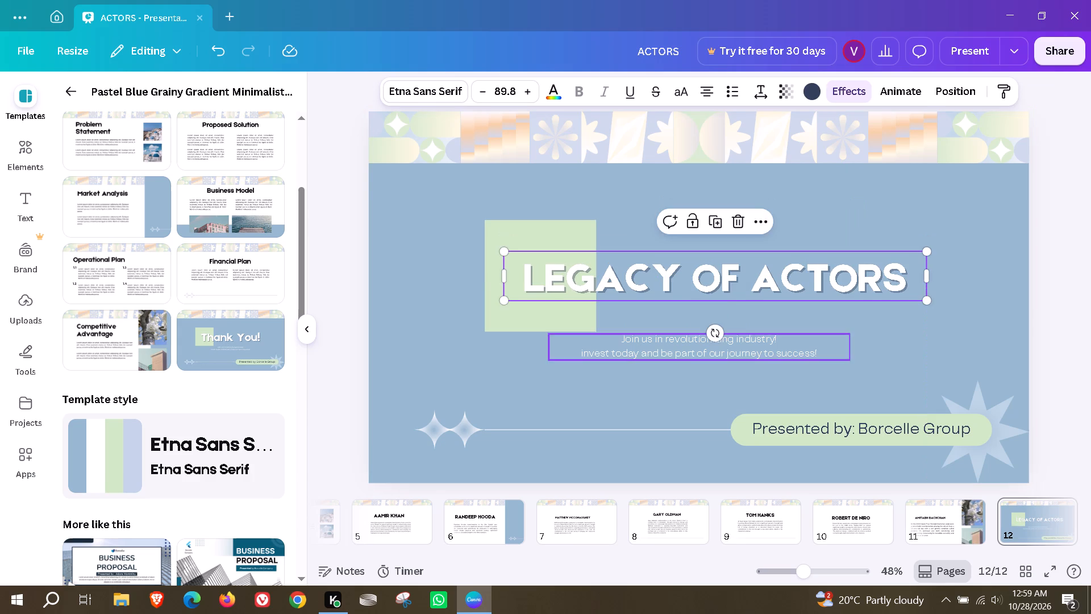
Replace page 12's placeholder subtitle using Magic Write, prompting "generate 2 lines on how transformation teach us a actor's ability and talent".
{"action": "double_click", "coordinate": [753, 348]}
{"action": "left_click", "coordinate": [731, 310]}
{"action": "scroll", "coordinate": [771, 437], "scroll_direction": "down", "scroll_amount": 4}
{"action": "left_click", "coordinate": [794, 533]}
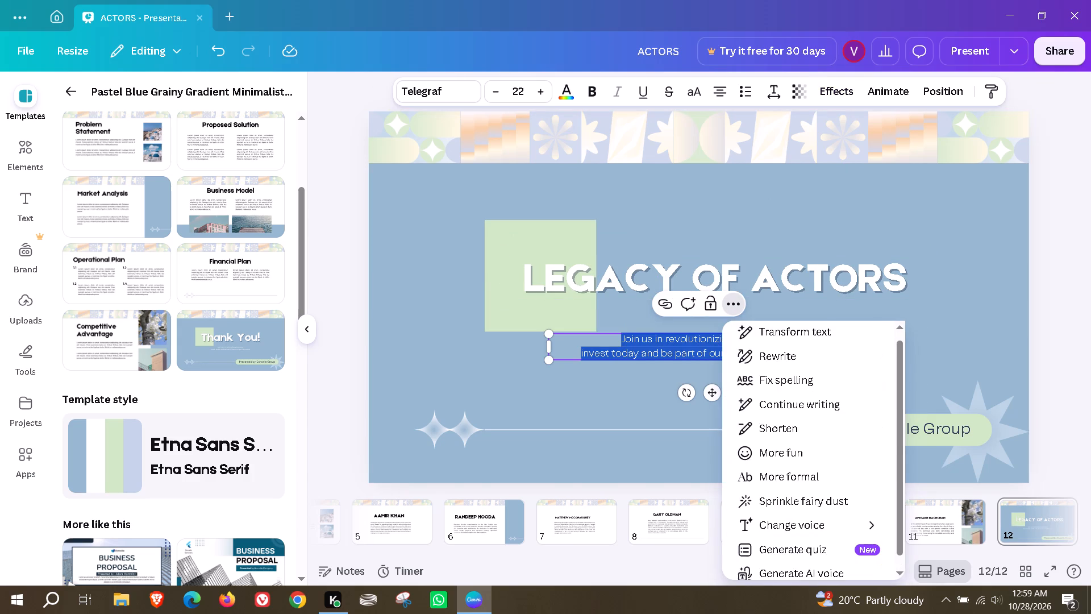
{"action": "left_click", "coordinate": [803, 331]}
{"action": "type", "text": "generate 2 lines on how"}
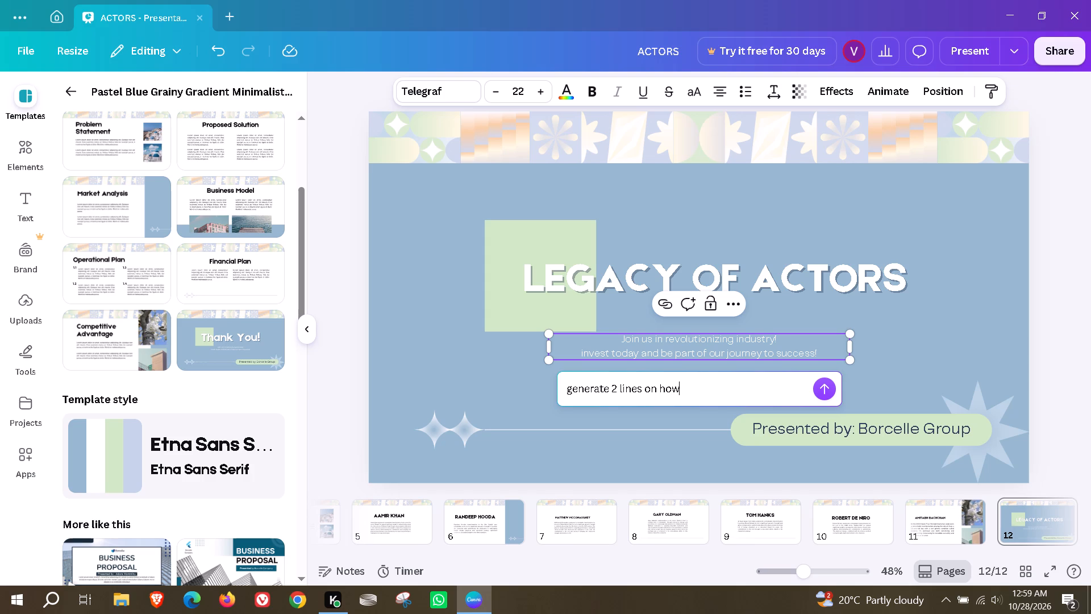
{"action": "key", "text": "space"}
{"action": "type", "text": "transformatio n"}
{"action": "key", "text": "BackSpace"}
{"action": "key", "text": "BackSpace"}
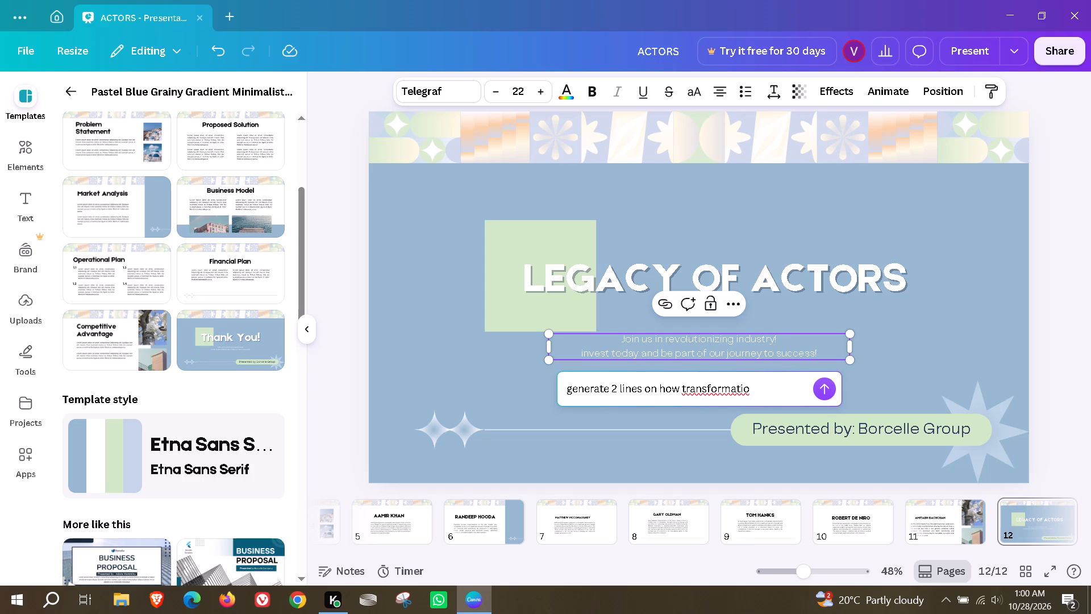
{"action": "type", "text": "n teach us a actor"}
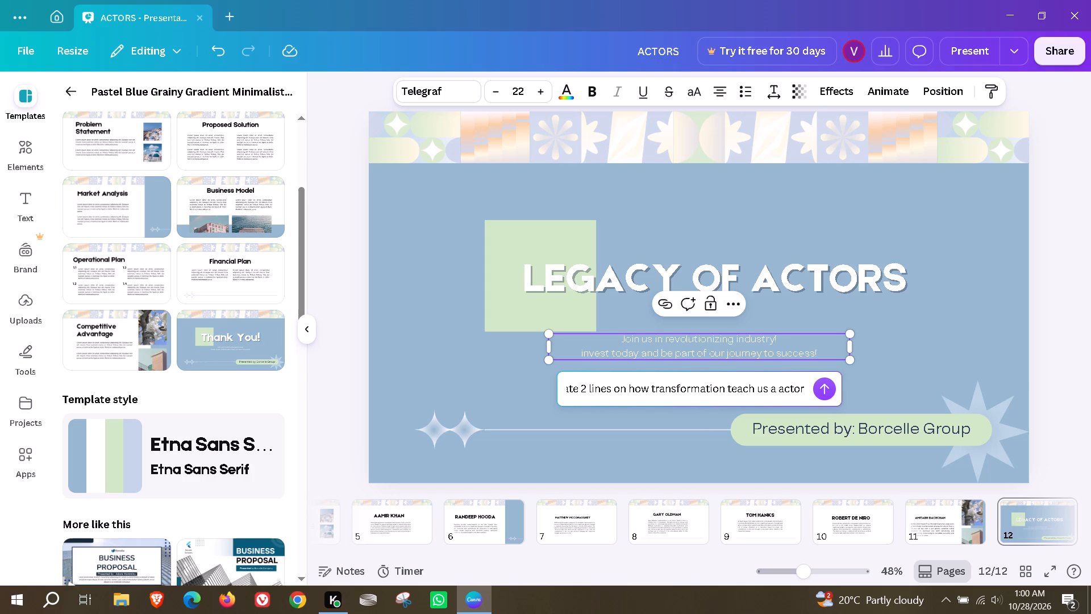
{"action": "type", "text": "'s"}
{"action": "key", "text": "space"}
{"action": "type", "text": "ability and talent"}
{"action": "key", "text": "Return"}
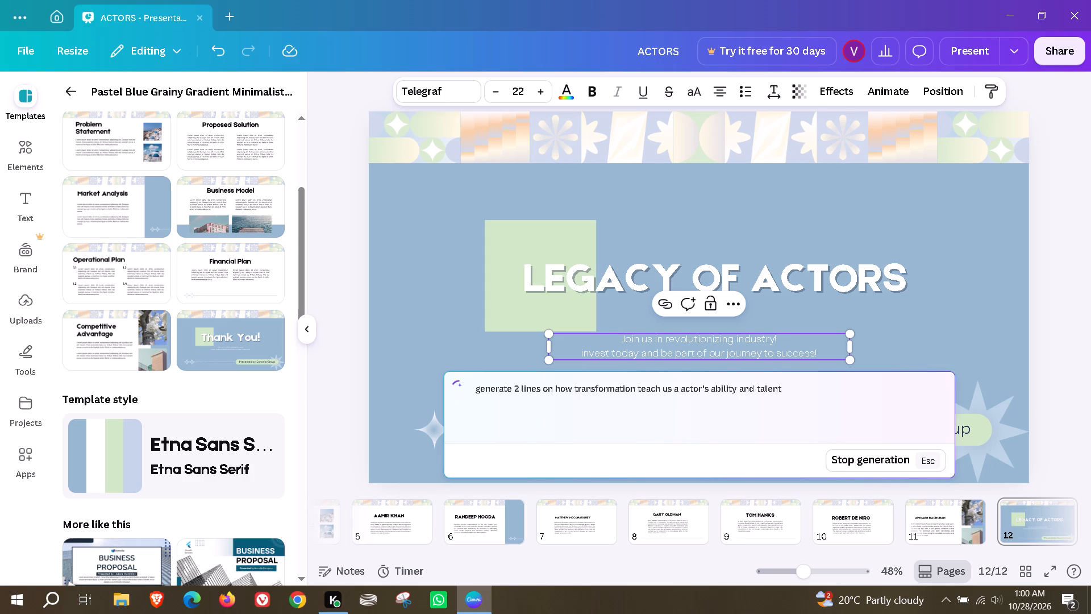
{"action": "left_click", "coordinate": [888, 500]}
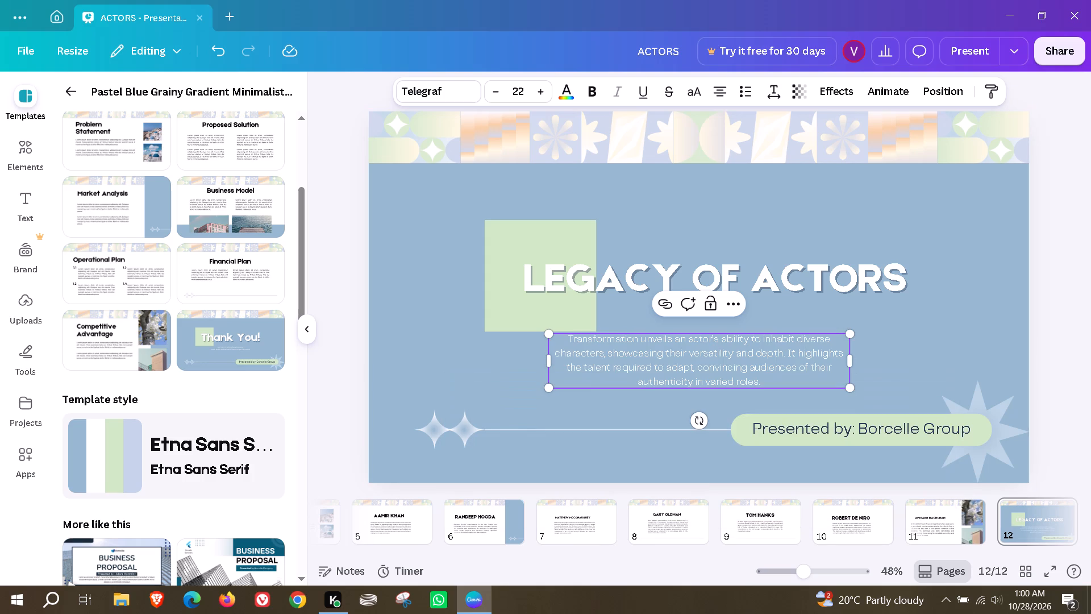
Enlarge page 12's paragraph to text size 23.4, centre it under the heading, and lower the heading to sit just above it.
{"action": "left_click_drag", "start_coordinate": [850, 392], "coordinate": [869, 404]}
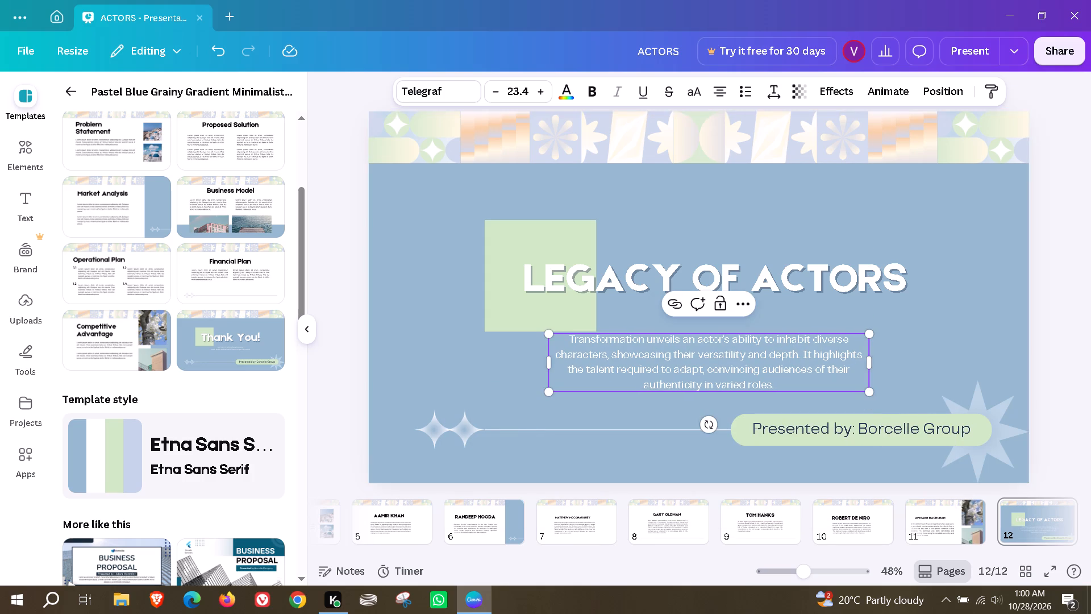
{"action": "left_click", "coordinate": [916, 361]}
{"action": "left_click_drag", "start_coordinate": [717, 366], "coordinate": [736, 375]}
{"action": "left_click_drag", "start_coordinate": [759, 288], "coordinate": [759, 301]}
{"action": "left_click_drag", "start_coordinate": [760, 377], "coordinate": [755, 368]}
Replace page 12's presenter line in the green pill with "by Klaus".
{"action": "double_click", "coordinate": [912, 429]}
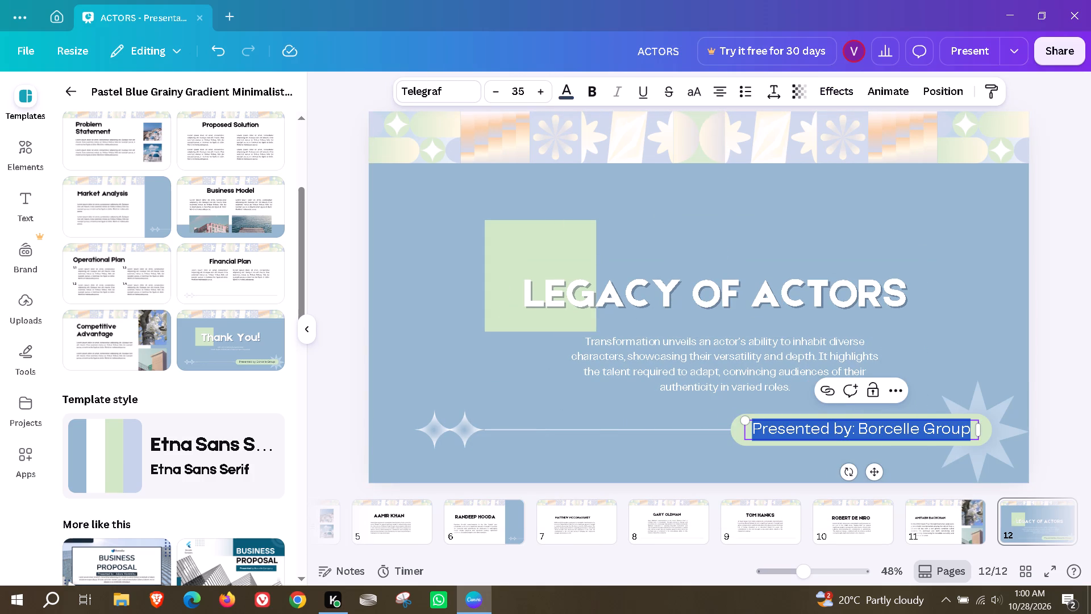
{"action": "type", "text": "by Klaus"}
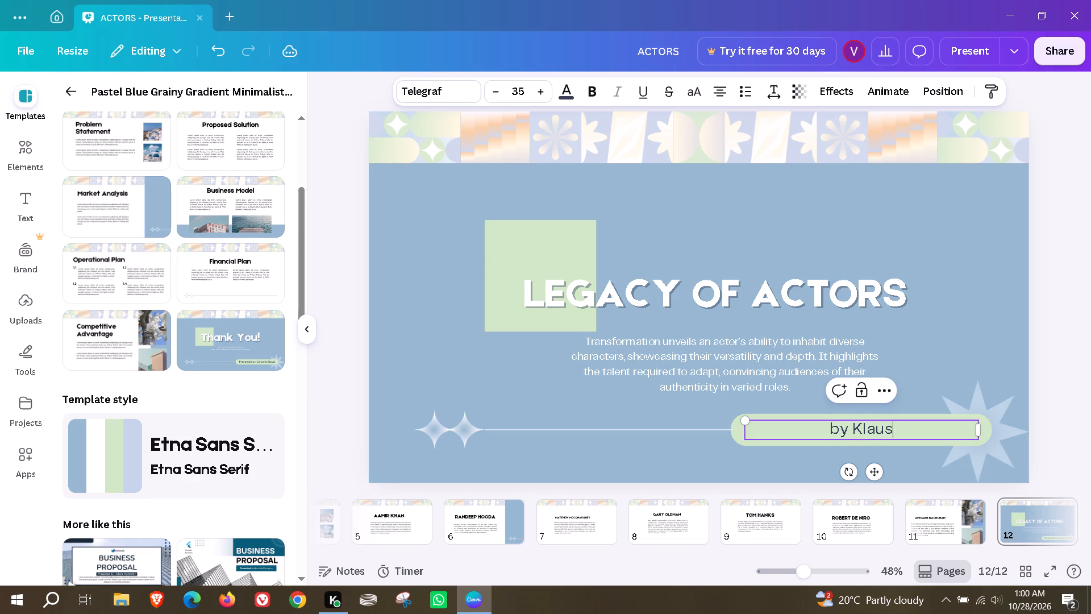
{"action": "left_click", "coordinate": [957, 329]}
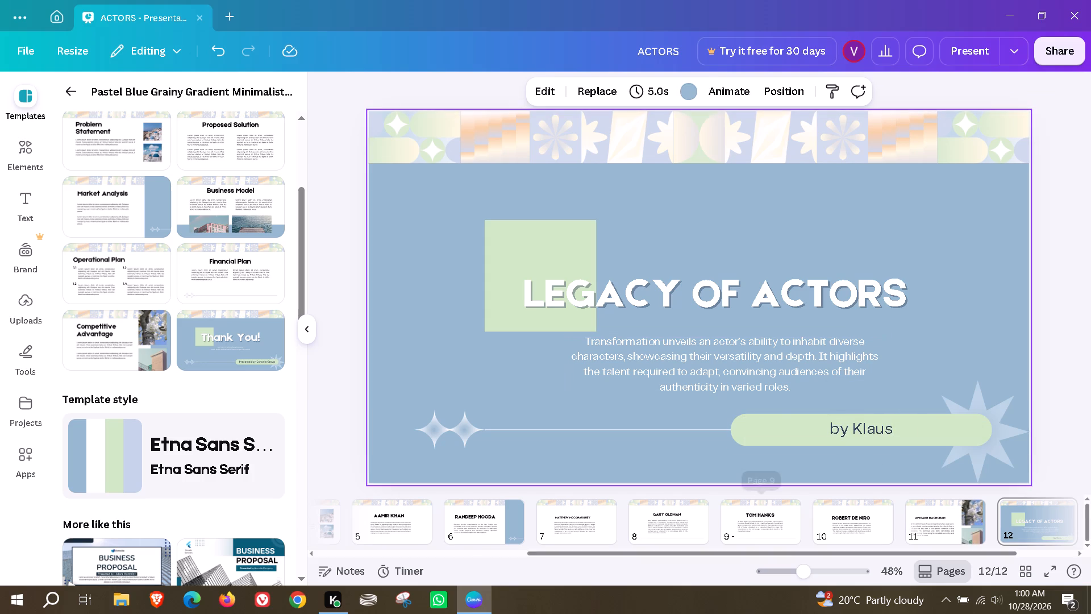
Extend page 1's title to read ACTORS AND THEIR MOMENTS.
{"action": "scroll", "coordinate": [839, 528], "scroll_direction": "up", "scroll_amount": 13}
{"action": "scroll", "coordinate": [466, 532], "scroll_direction": "up", "scroll_amount": 16}
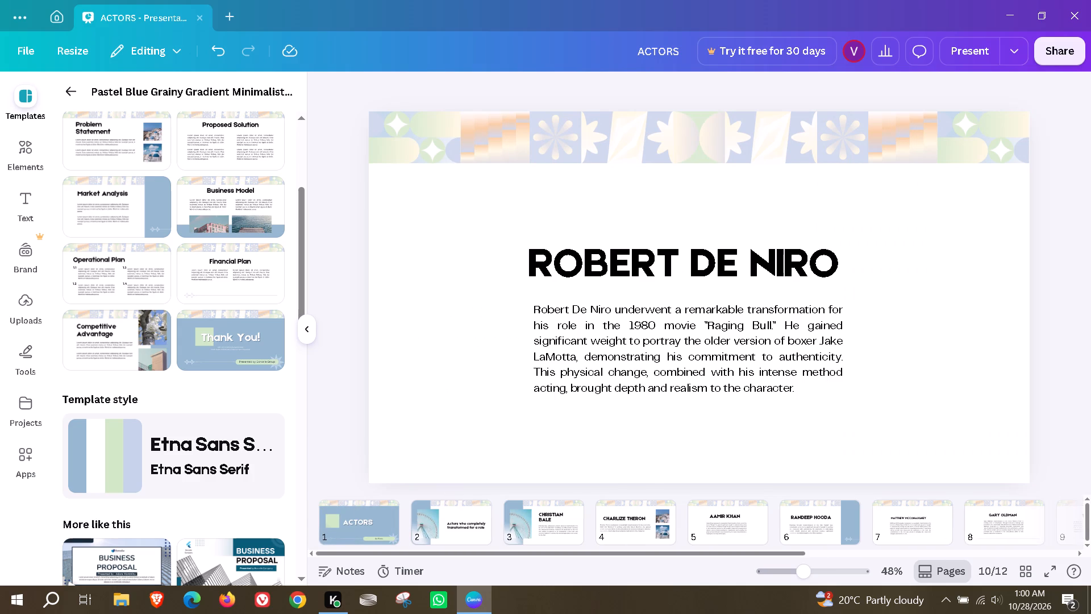
{"action": "left_click", "coordinate": [350, 529]}
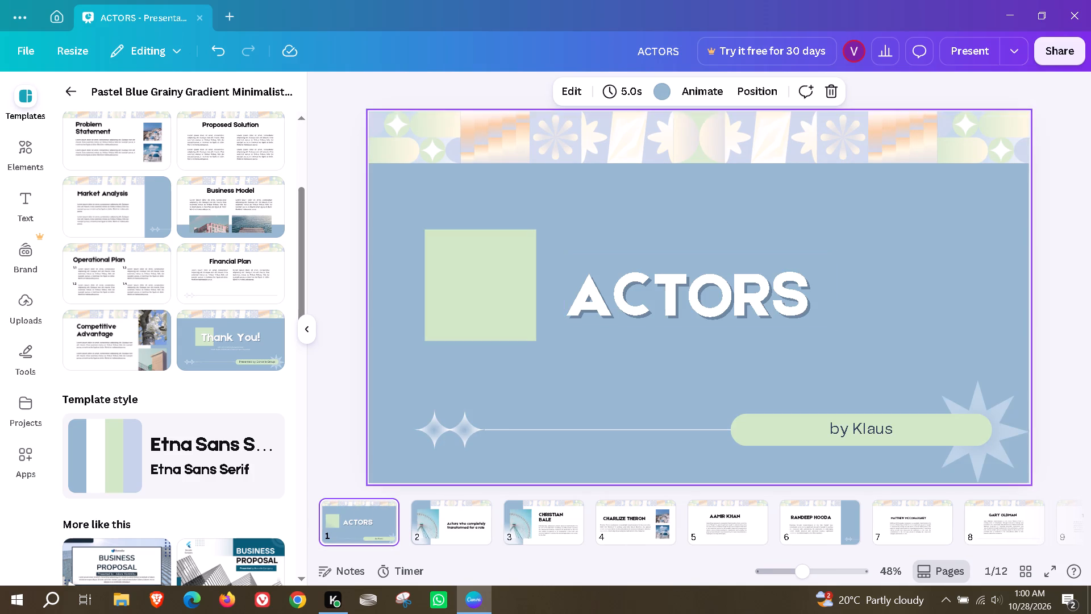
{"action": "double_click", "coordinate": [724, 309]}
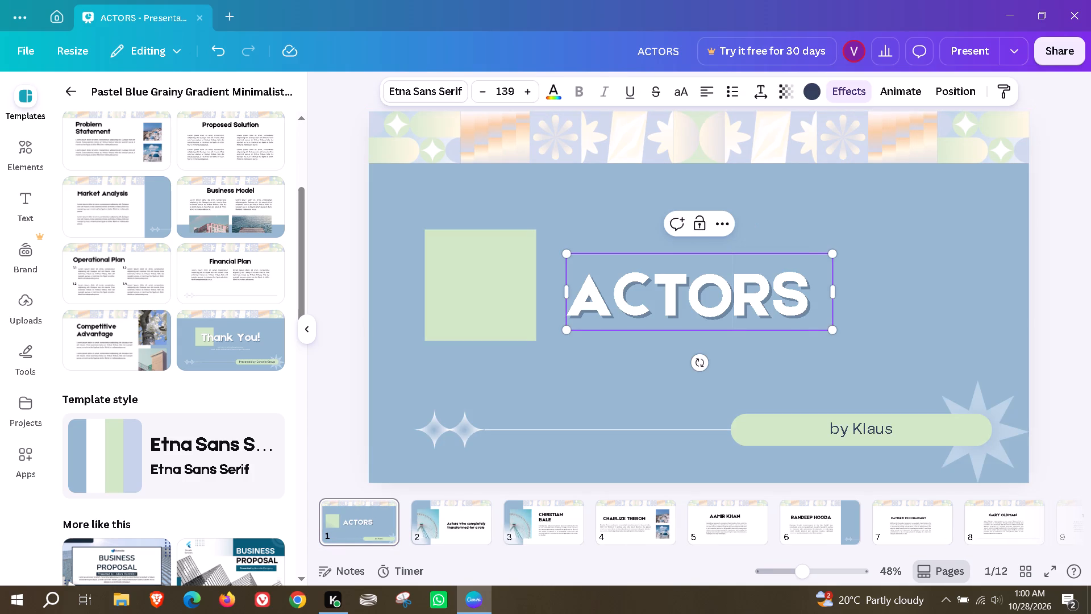
{"action": "left_click", "coordinate": [831, 298]}
{"action": "key", "text": "space"}
{"action": "type", "text": "AND THEIR"}
{"action": "key", "text": "space"}
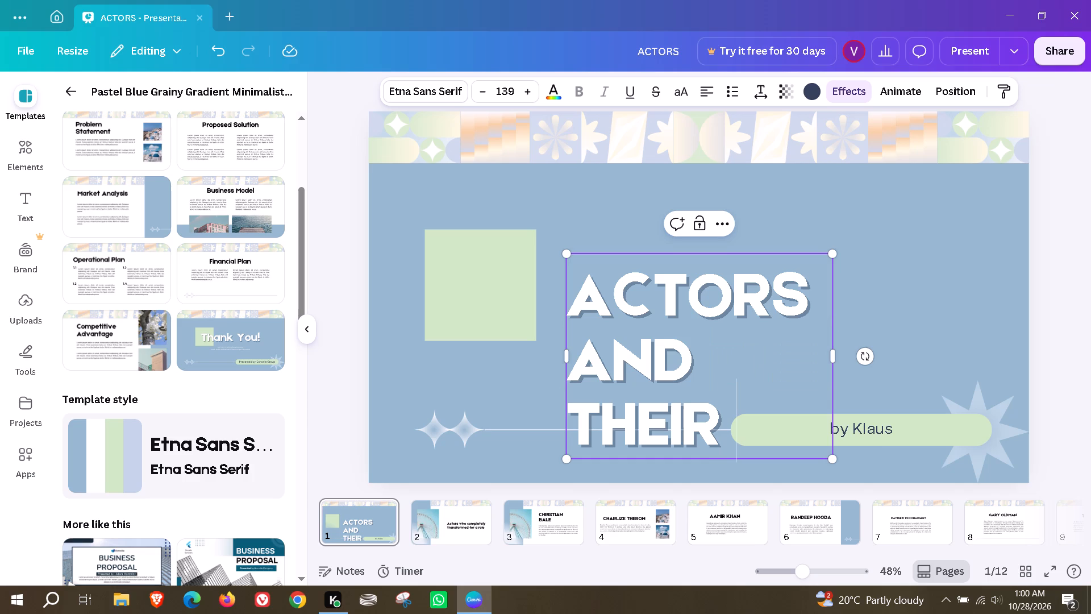
{"action": "type", "text": "MOMENTS"}
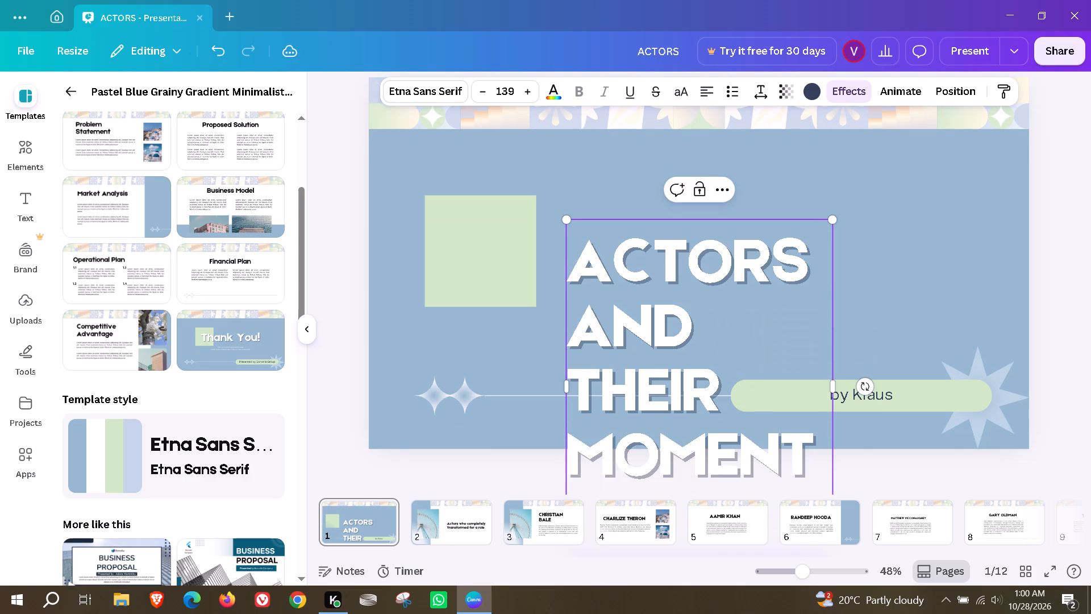
Shrink page 1's title to text size 99.6, widen its box to fit two lines, and shift it to overlap the green square.
{"action": "left_click_drag", "start_coordinate": [832, 219], "coordinate": [734, 297]}
{"action": "left_click", "coordinate": [799, 310]}
{"action": "left_click_drag", "start_coordinate": [705, 356], "coordinate": [729, 185]}
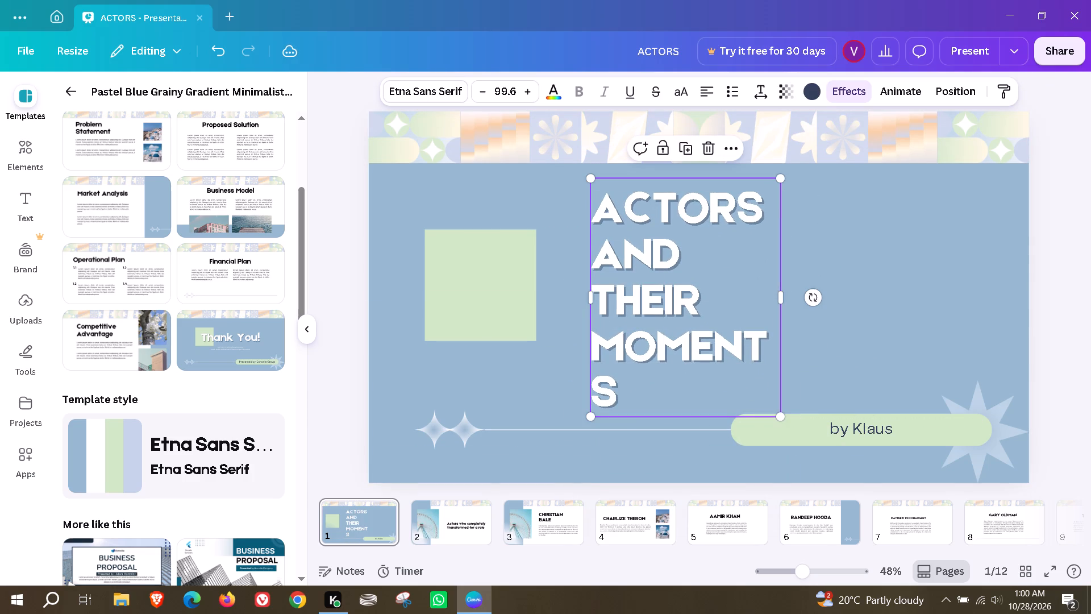
{"action": "left_click_drag", "start_coordinate": [787, 295], "coordinate": [850, 313]}
{"action": "left_click_drag", "start_coordinate": [754, 239], "coordinate": [730, 290]}
{"action": "left_click", "coordinate": [898, 295]}
{"action": "left_click", "coordinate": [705, 321]}
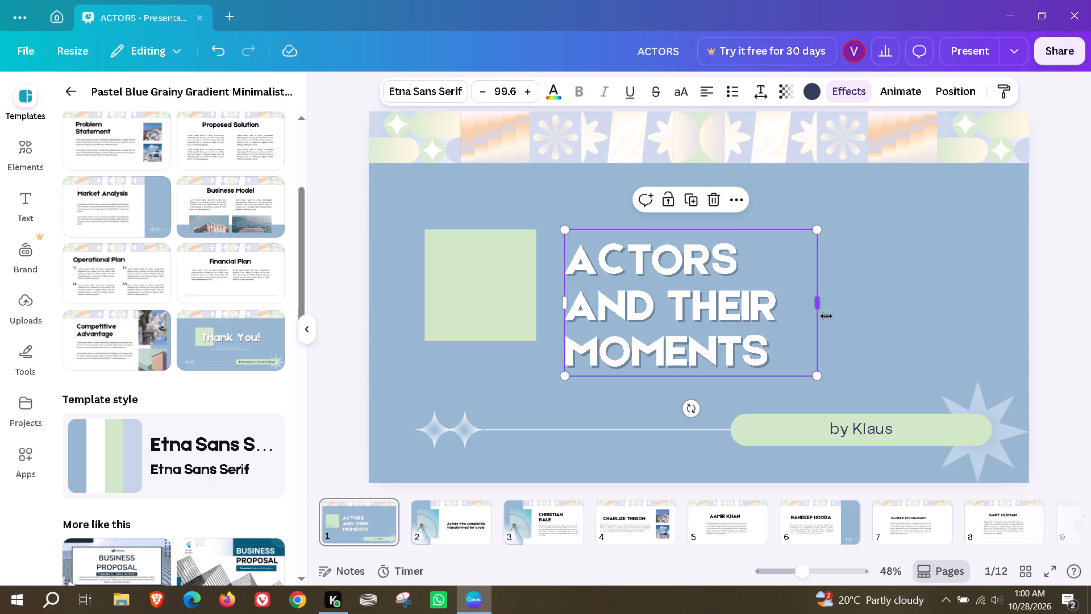
{"action": "left_click_drag", "start_coordinate": [822, 308], "coordinate": [986, 326]}
{"action": "left_click", "coordinate": [859, 372]}
{"action": "left_click_drag", "start_coordinate": [833, 305], "coordinate": [797, 317]}
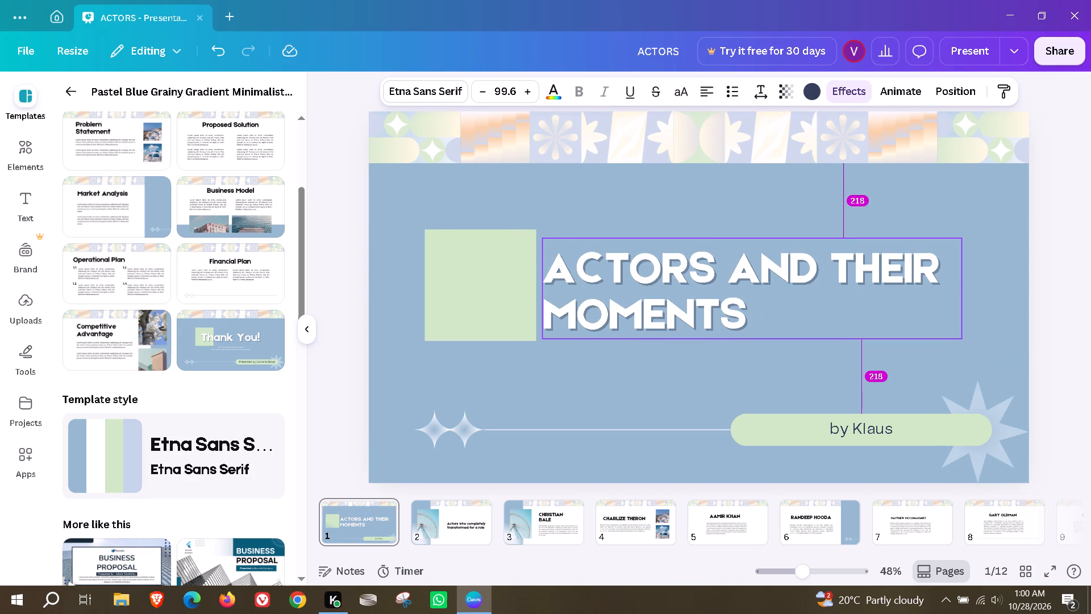
{"action": "left_click_drag", "start_coordinate": [797, 317], "coordinate": [751, 316]}
{"action": "left_click", "coordinate": [652, 396]}
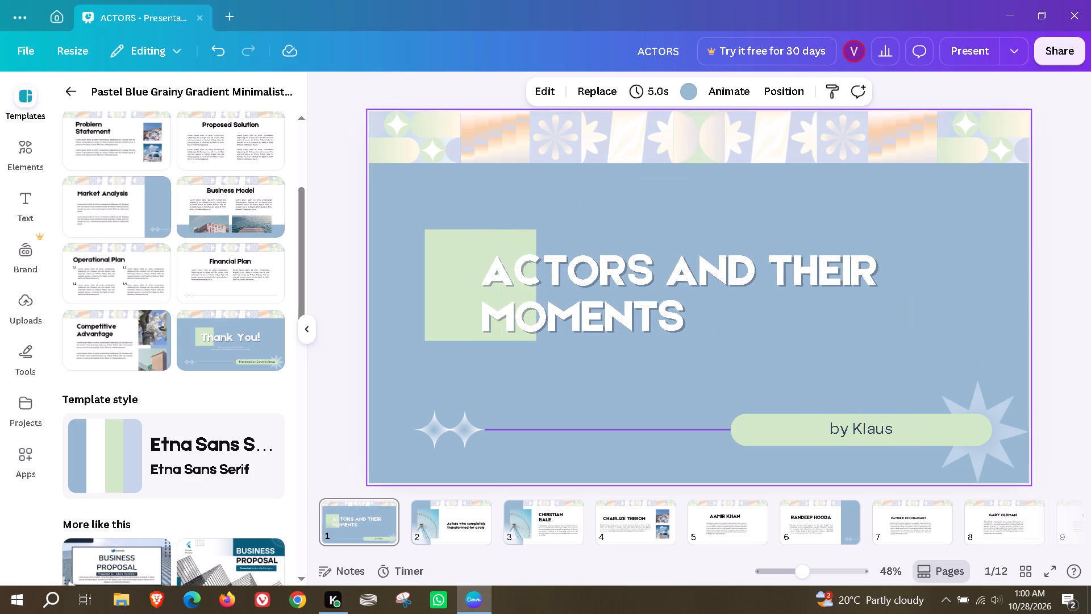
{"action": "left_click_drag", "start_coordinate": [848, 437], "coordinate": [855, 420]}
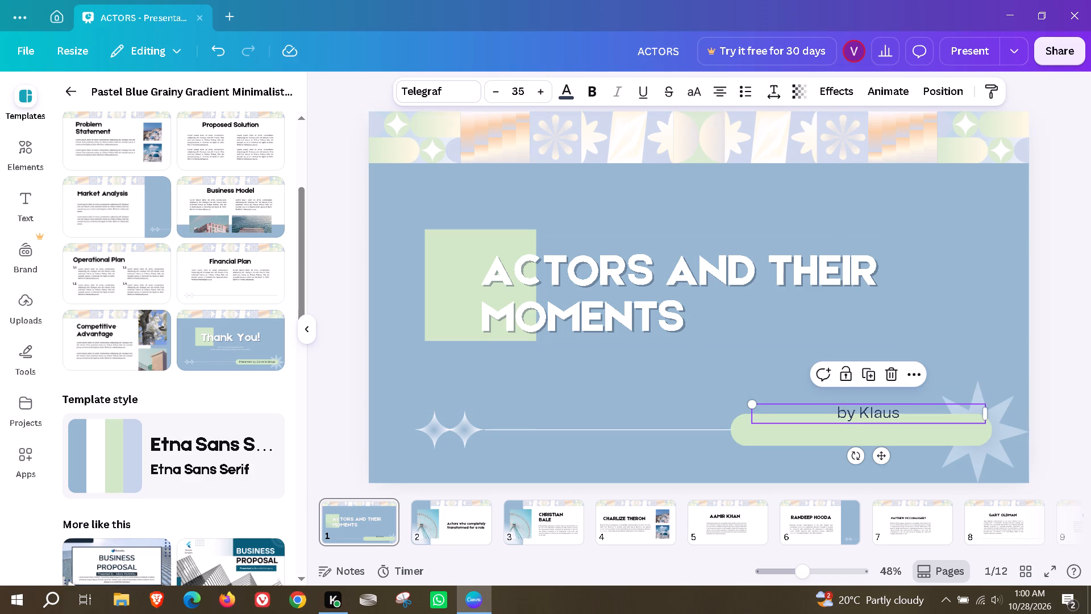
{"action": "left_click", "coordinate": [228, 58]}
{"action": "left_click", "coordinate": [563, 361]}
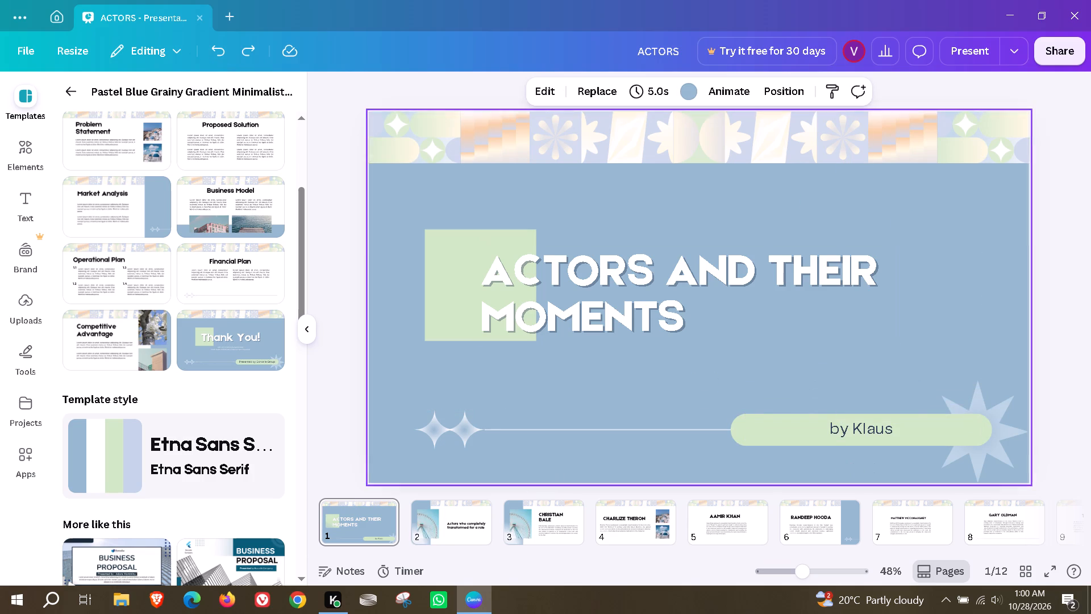
On page 2, raise the heading and replace the Ferris wheel picture with the stock photo of open books and white tulips.
{"action": "left_click", "coordinate": [468, 517]}
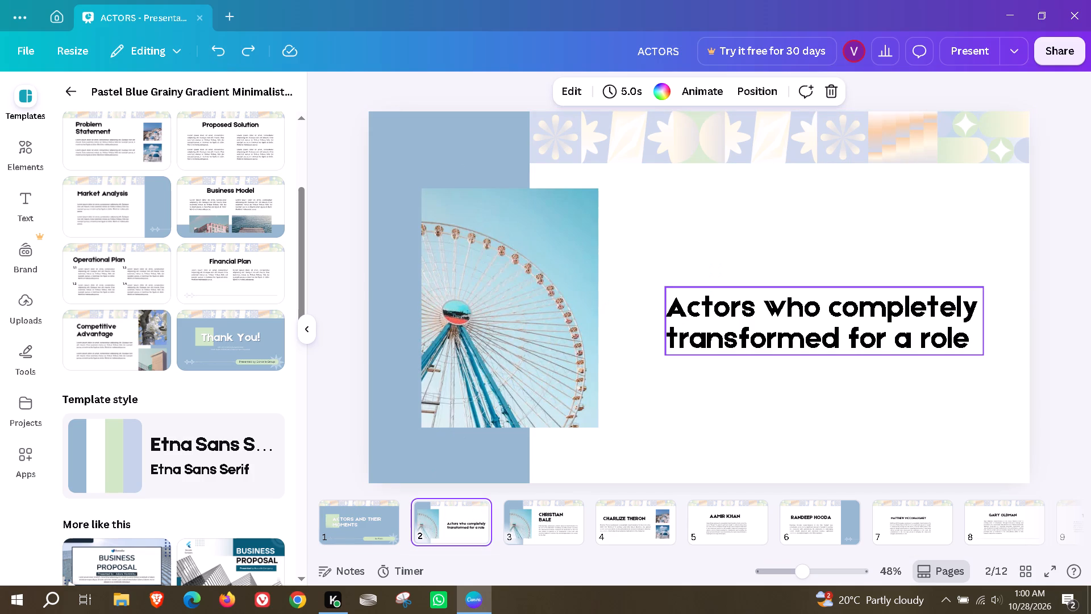
{"action": "scroll", "coordinate": [216, 288], "scroll_direction": "up", "scroll_amount": 3}
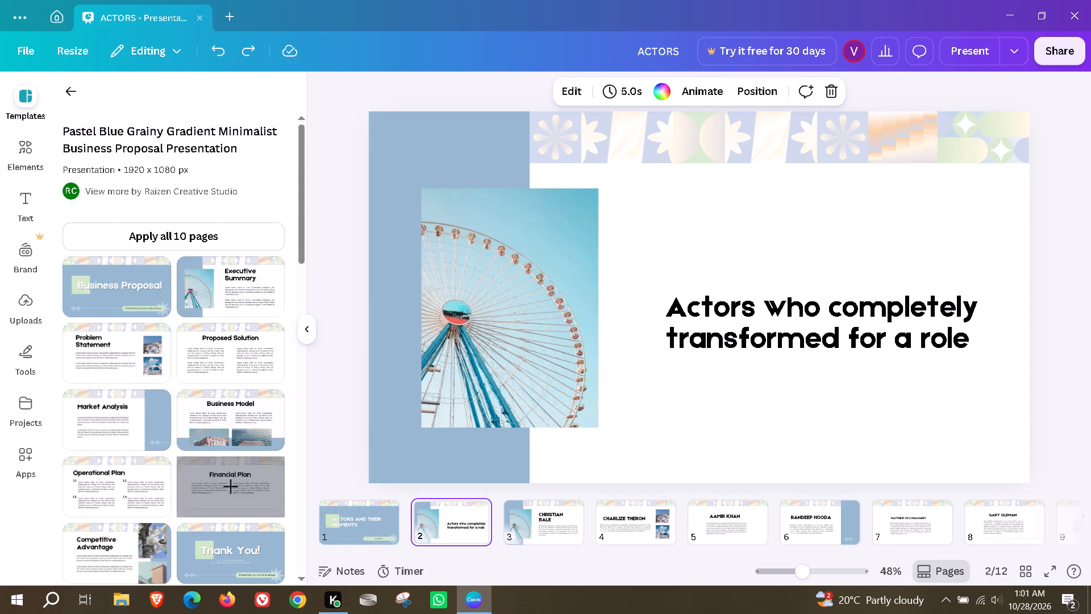
{"action": "scroll", "coordinate": [216, 284], "scroll_direction": "up", "scroll_amount": 8}
{"action": "left_click", "coordinate": [73, 97]}
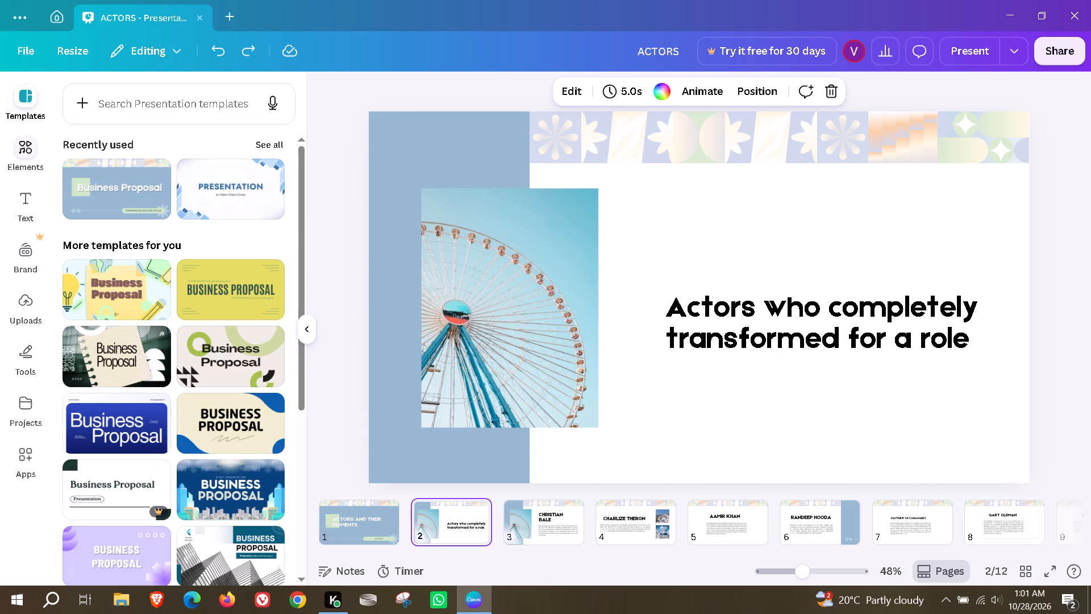
{"action": "left_click", "coordinate": [28, 153]}
{"action": "left_click", "coordinate": [265, 395]}
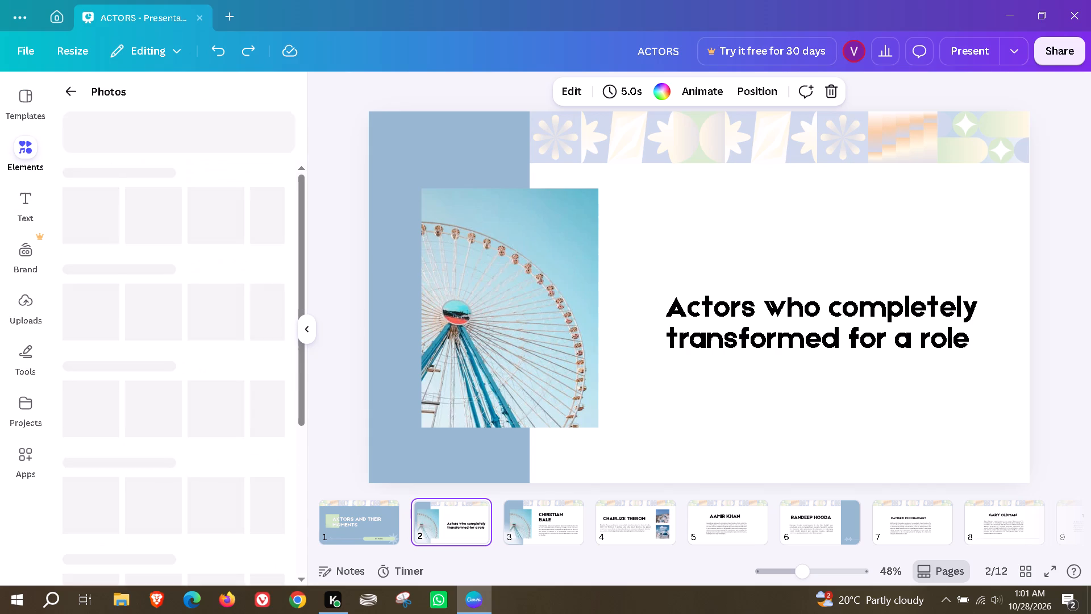
{"action": "left_click_drag", "start_coordinate": [799, 320], "coordinate": [795, 267]}
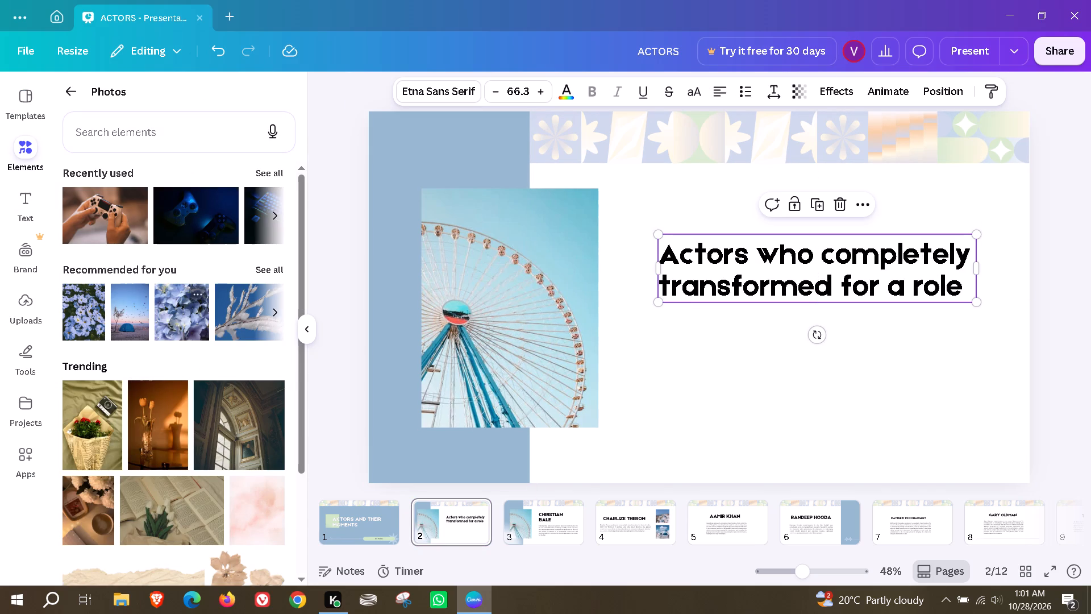
{"action": "scroll", "coordinate": [164, 343], "scroll_direction": "down", "scroll_amount": 3}
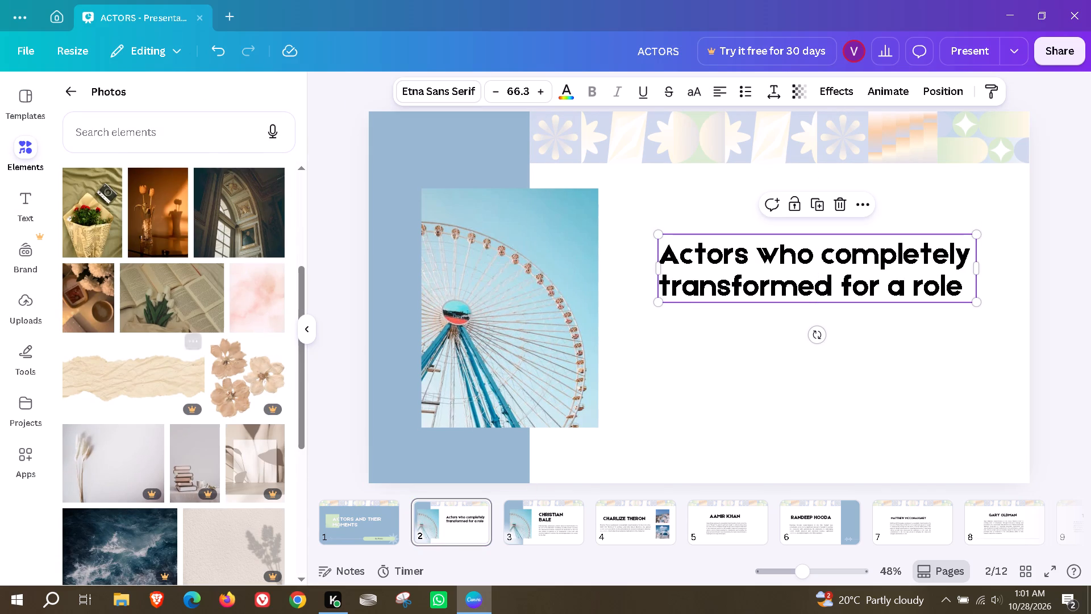
{"action": "left_click_drag", "start_coordinate": [167, 315], "coordinate": [630, 314]}
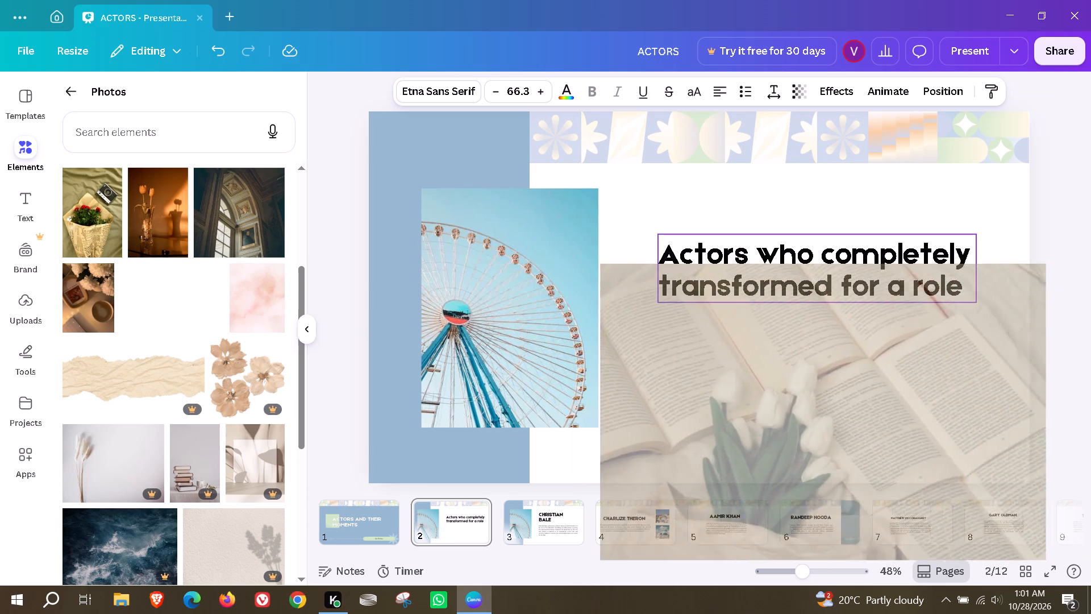
{"action": "left_click_drag", "start_coordinate": [630, 314], "coordinate": [520, 270]}
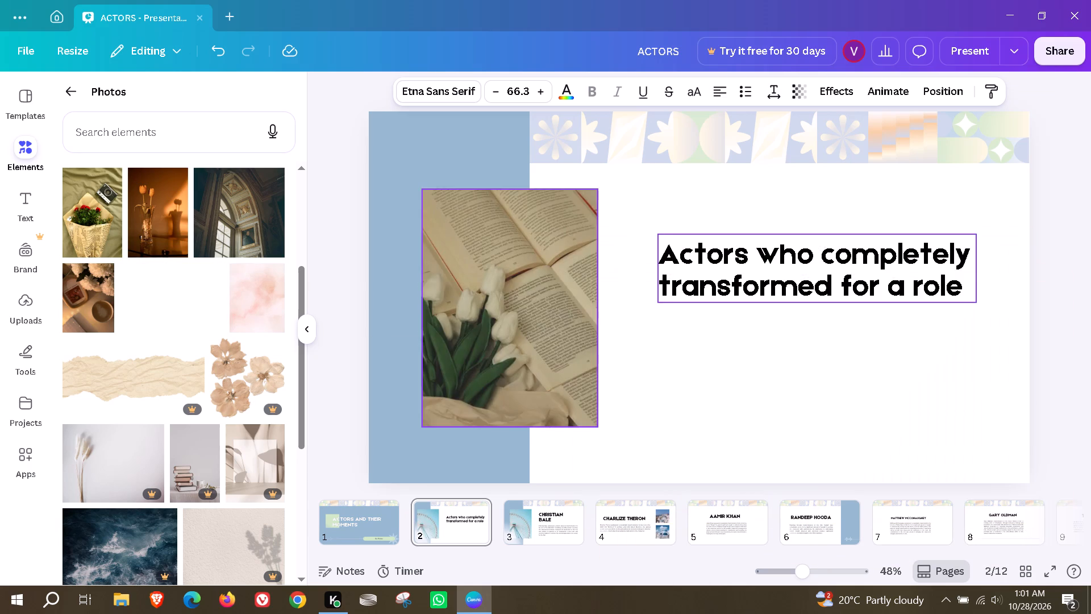
Add the ornate arched window photo to page 2 and shrink it to fit below the heading.
{"action": "left_click_drag", "start_coordinate": [239, 229], "coordinate": [731, 299]}
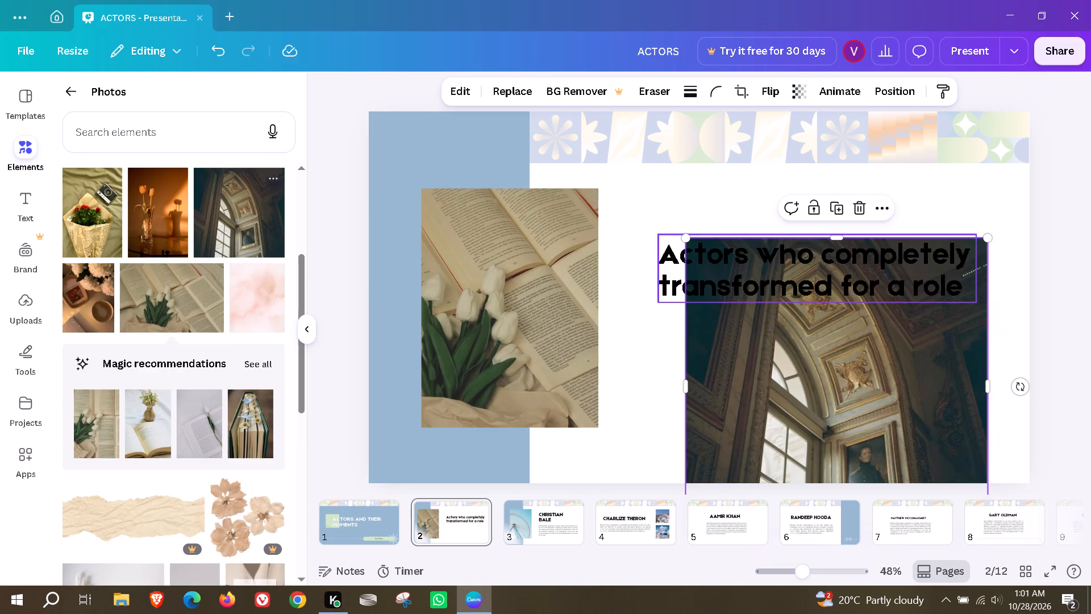
{"action": "left_click_drag", "start_coordinate": [989, 242], "coordinate": [935, 332]}
{"action": "left_click", "coordinate": [967, 403]}
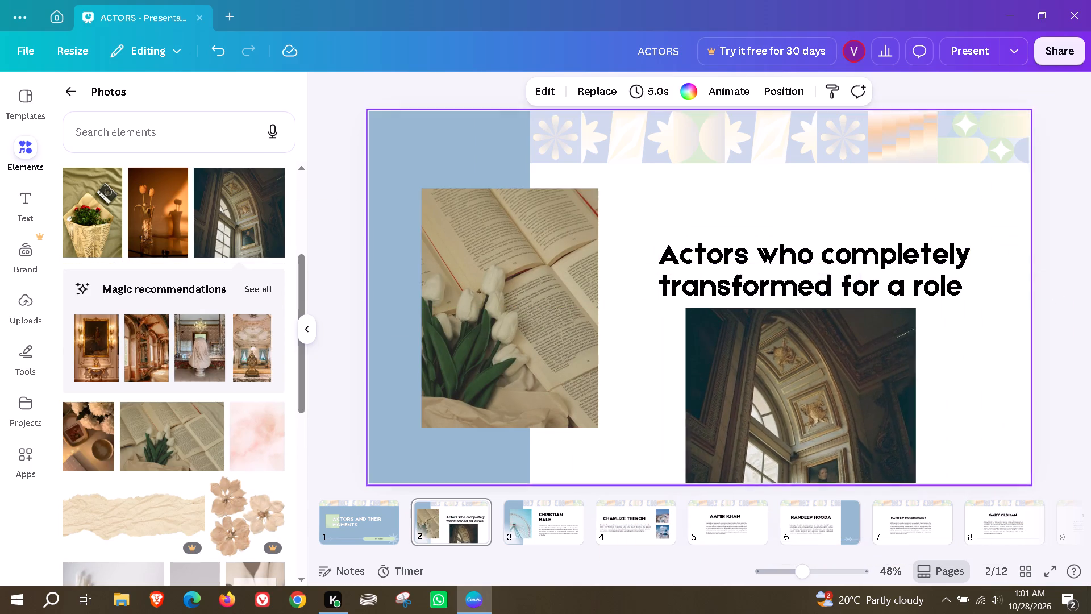
{"action": "left_click_drag", "start_coordinate": [789, 403], "coordinate": [788, 309]}
{"action": "left_click_drag", "start_coordinate": [911, 218], "coordinate": [860, 296]}
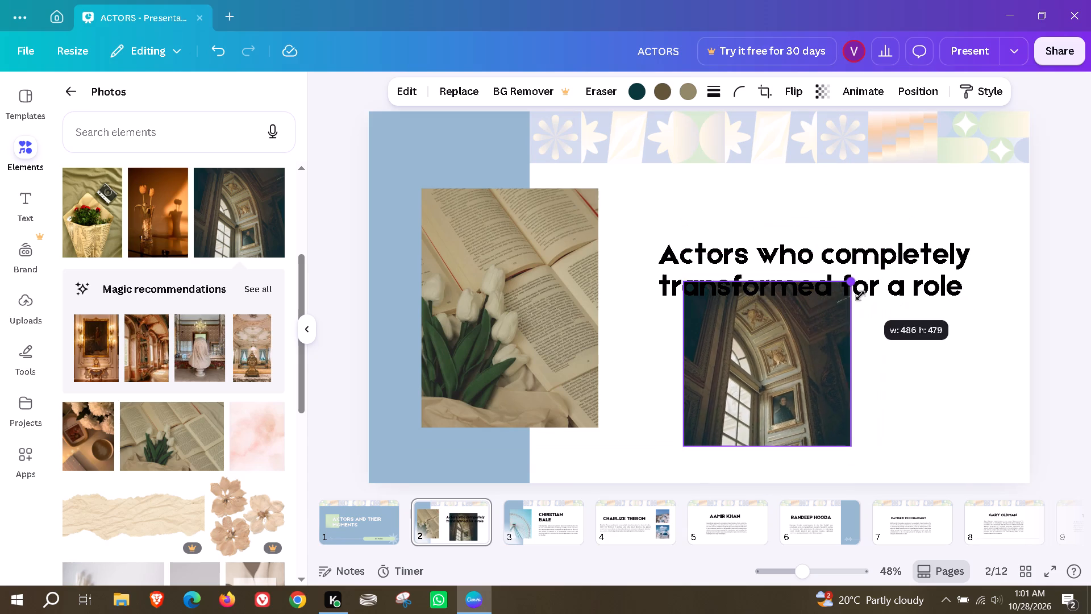
{"action": "left_click_drag", "start_coordinate": [860, 296], "coordinate": [857, 312]}
{"action": "left_click_drag", "start_coordinate": [799, 375], "coordinate": [845, 396]}
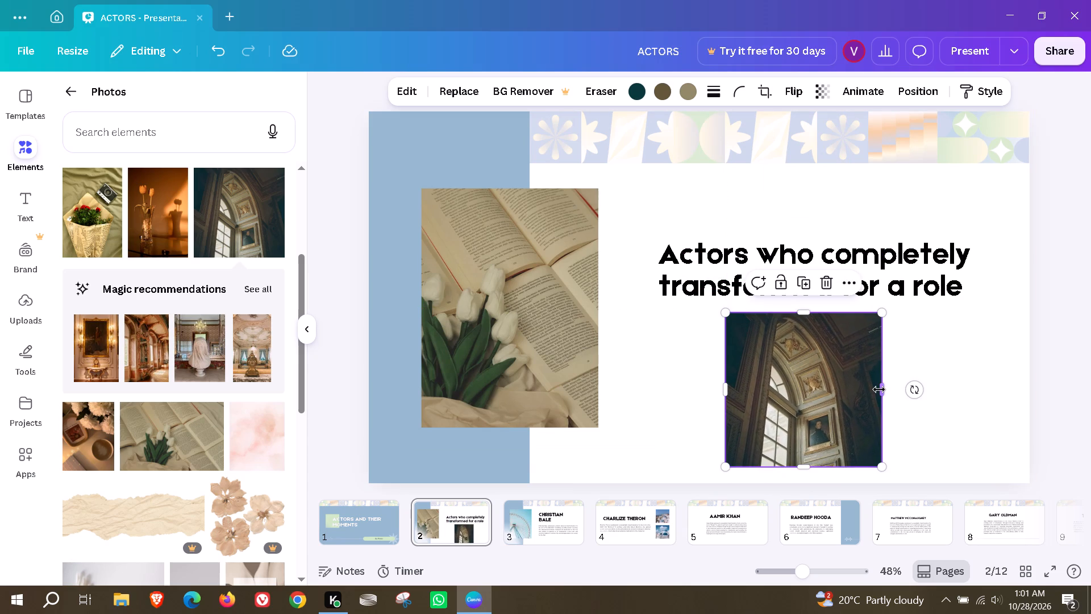
Widen the arched window photo, raise the heading, and place the photo under it with its bottom level with the book photo.
{"action": "left_click_drag", "start_coordinate": [882, 389], "coordinate": [947, 400]}
{"action": "left_click", "coordinate": [976, 395]}
{"action": "left_click_drag", "start_coordinate": [834, 413], "coordinate": [807, 408]}
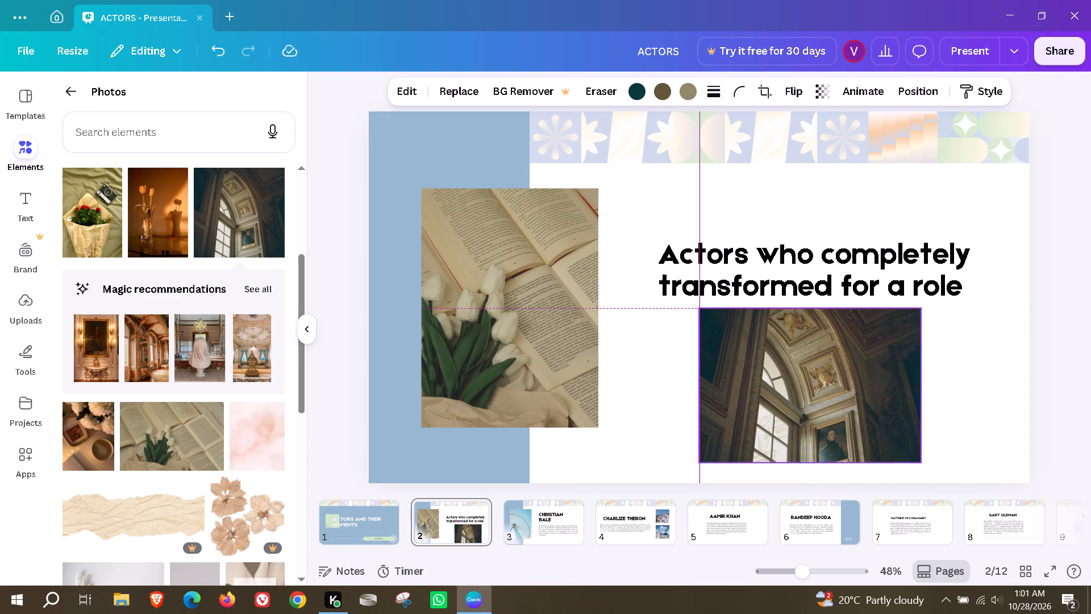
{"action": "left_click_drag", "start_coordinate": [807, 408], "coordinate": [807, 412]}
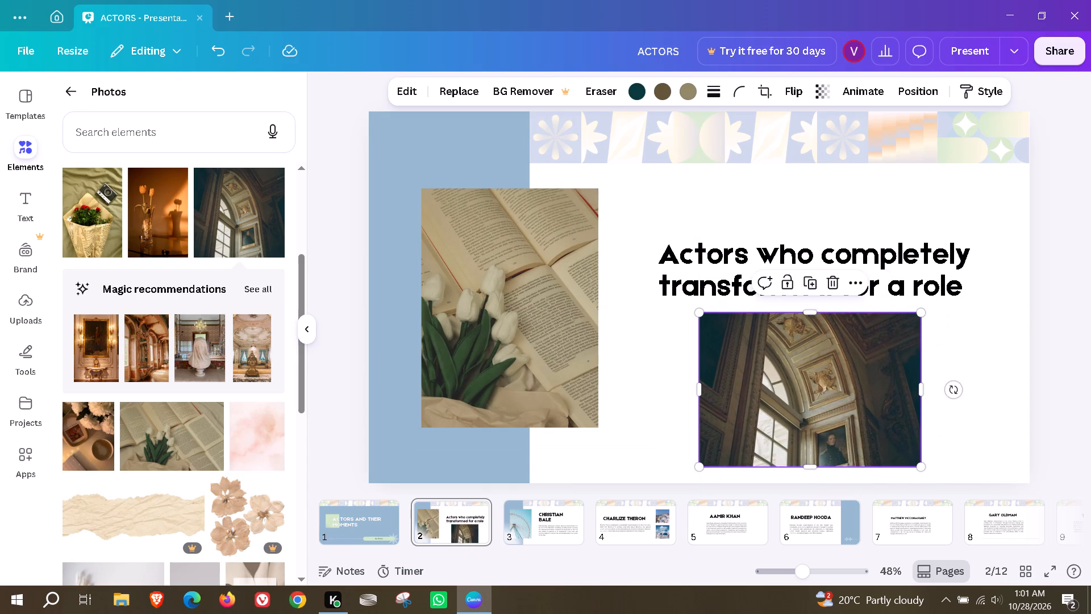
{"action": "left_click_drag", "start_coordinate": [889, 276], "coordinate": [883, 248]}
{"action": "left_click_drag", "start_coordinate": [826, 396], "coordinate": [826, 372]}
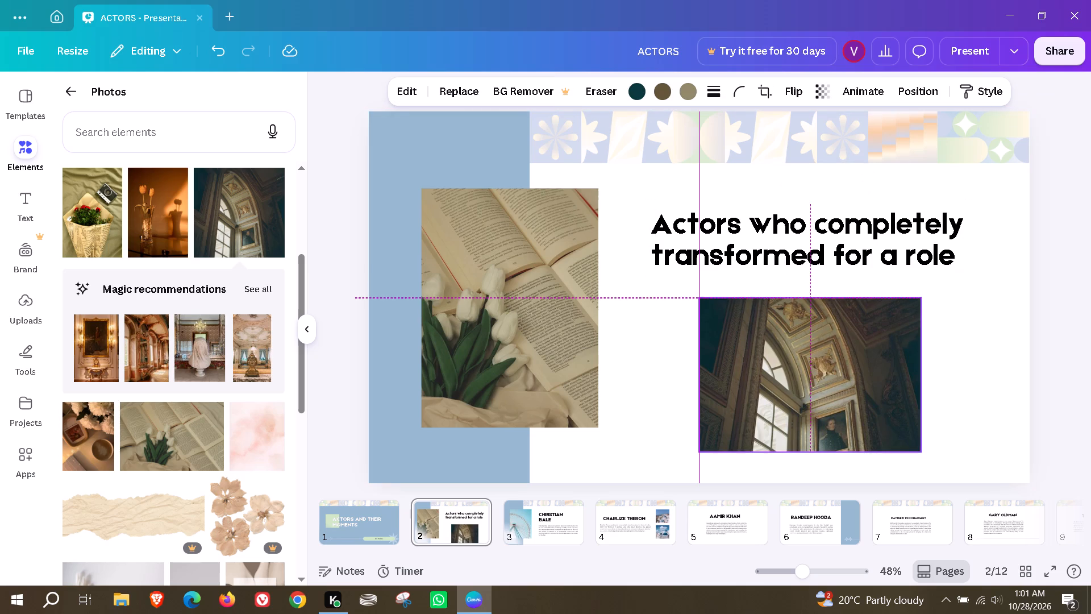
{"action": "left_click_drag", "start_coordinate": [826, 372], "coordinate": [823, 360]}
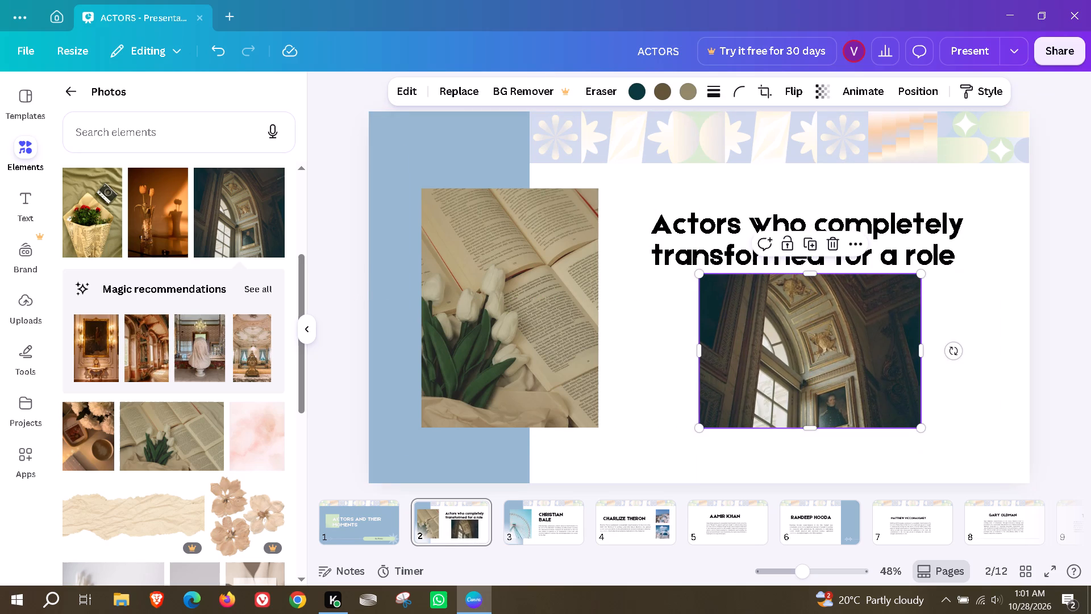
{"action": "left_click", "coordinate": [978, 383]}
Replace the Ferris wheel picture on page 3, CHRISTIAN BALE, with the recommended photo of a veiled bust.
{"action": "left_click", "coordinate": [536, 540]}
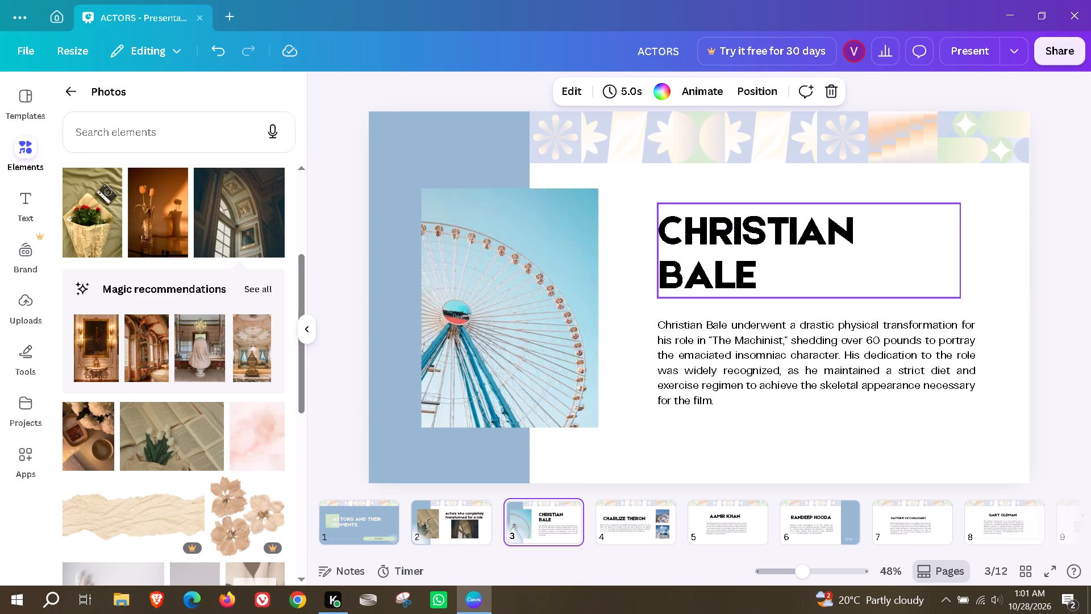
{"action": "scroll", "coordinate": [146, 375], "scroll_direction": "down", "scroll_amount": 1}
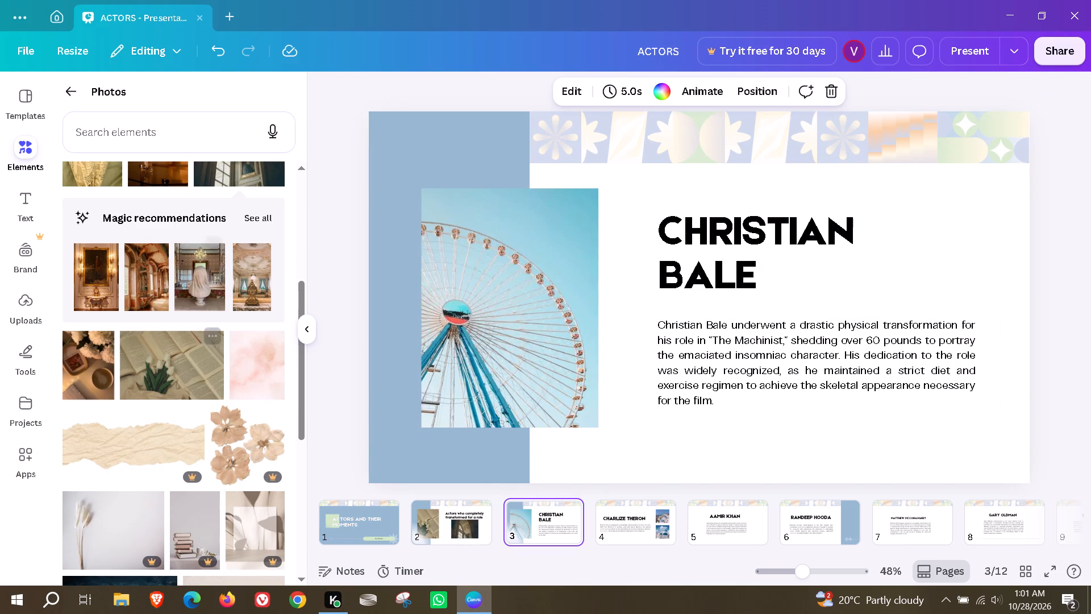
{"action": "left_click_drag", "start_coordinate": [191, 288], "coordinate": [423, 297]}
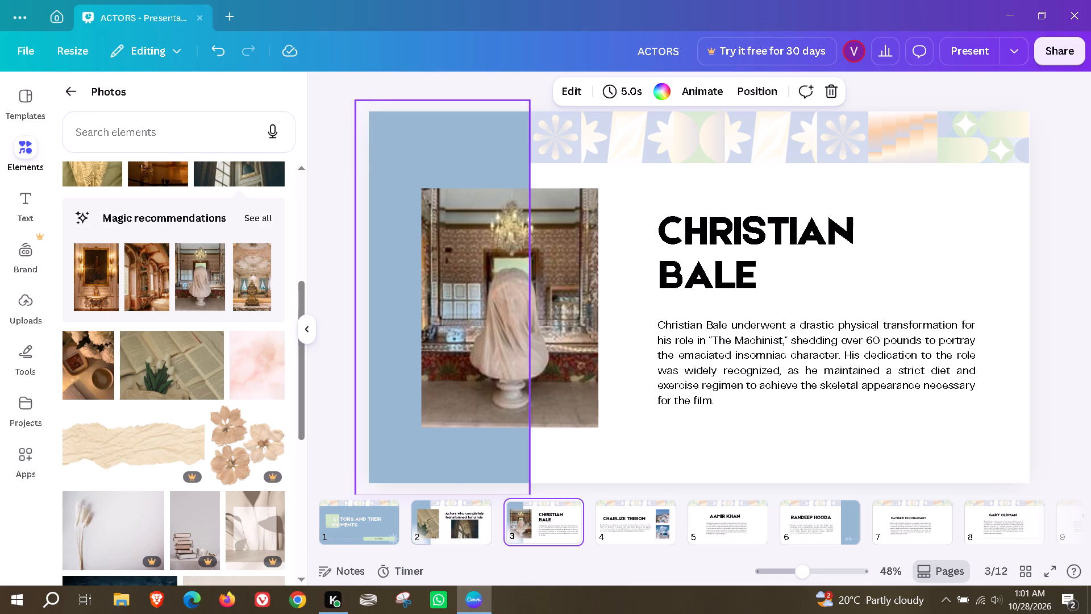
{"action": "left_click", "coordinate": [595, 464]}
Fill page 3's picture frame with the dark photo of an open book with a yellow flower.
{"action": "scroll", "coordinate": [123, 439], "scroll_direction": "down", "scroll_amount": 5}
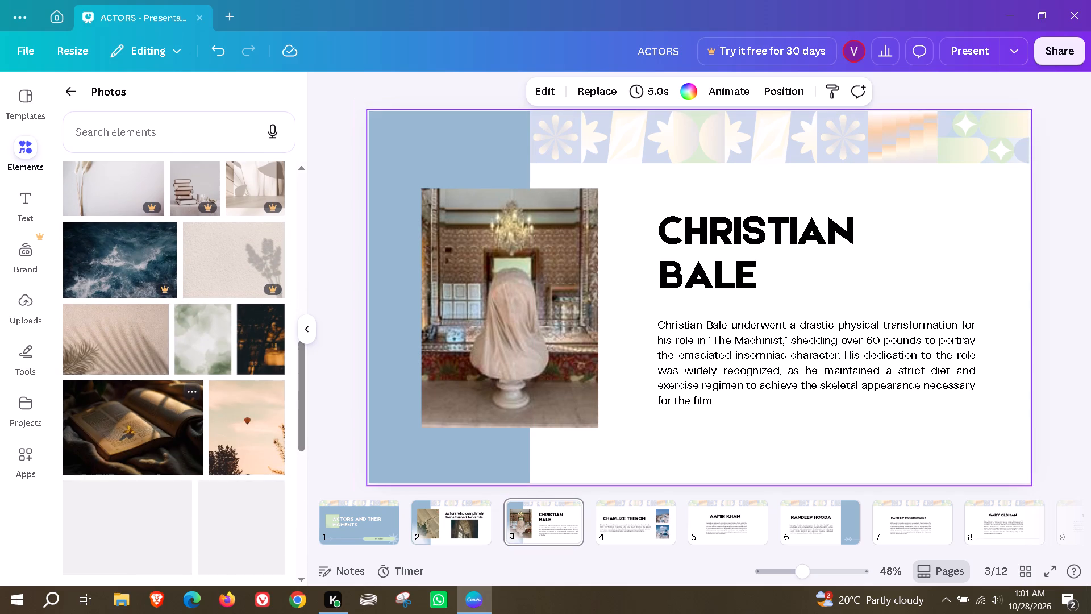
{"action": "scroll", "coordinate": [127, 445], "scroll_direction": "down", "scroll_amount": 1}
{"action": "left_click_drag", "start_coordinate": [135, 376], "coordinate": [442, 328]}
{"action": "left_click", "coordinate": [671, 458]}
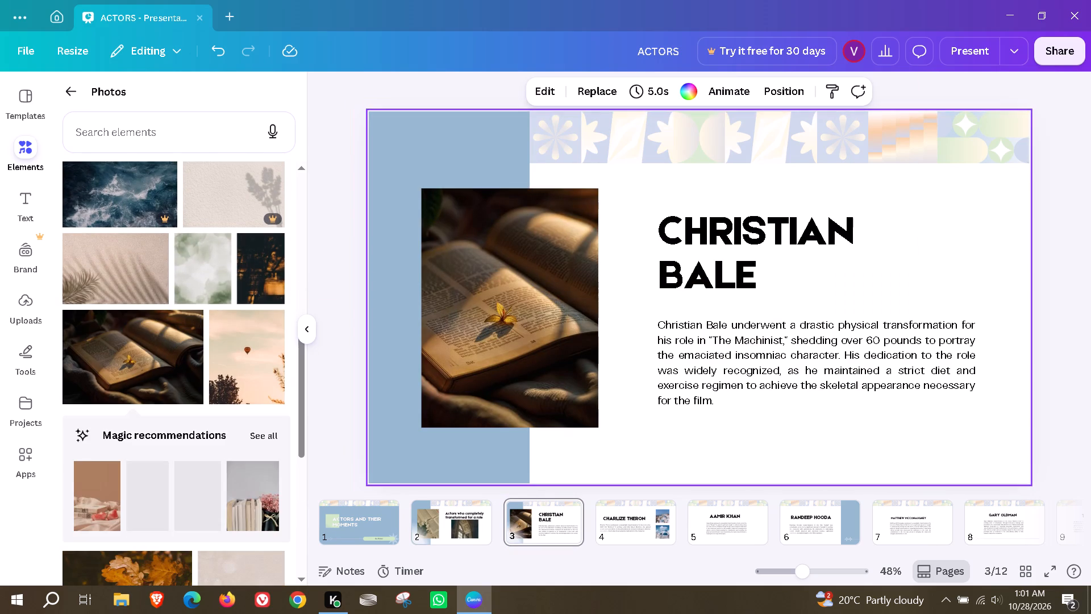
Widen page 3's CHRISTIAN BALE heading onto one line and scale it down to font size 68.9.
{"action": "scroll", "coordinate": [672, 499], "scroll_direction": "down", "scroll_amount": 1}
{"action": "scroll", "coordinate": [680, 435], "scroll_direction": "up", "scroll_amount": 2}
{"action": "scroll", "coordinate": [657, 476], "scroll_direction": "down", "scroll_amount": 1}
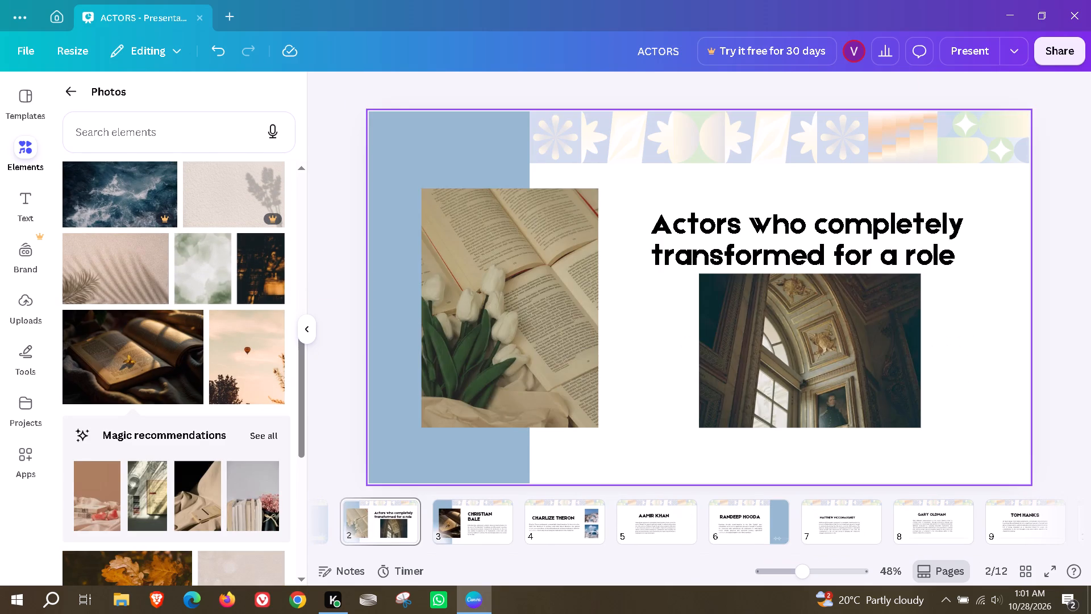
{"action": "left_click", "coordinate": [751, 261]}
{"action": "left_click_drag", "start_coordinate": [963, 259], "coordinate": [980, 260]}
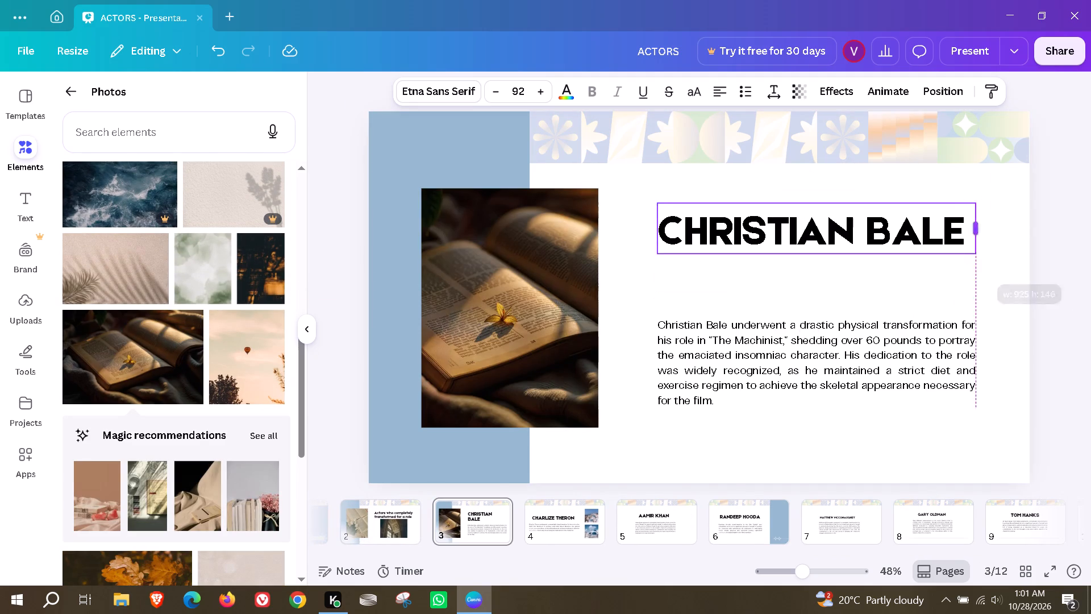
{"action": "left_click_drag", "start_coordinate": [980, 260], "coordinate": [1003, 265]}
{"action": "left_click_drag", "start_coordinate": [999, 256], "coordinate": [910, 265]}
{"action": "left_click_drag", "start_coordinate": [847, 242], "coordinate": [802, 243]}
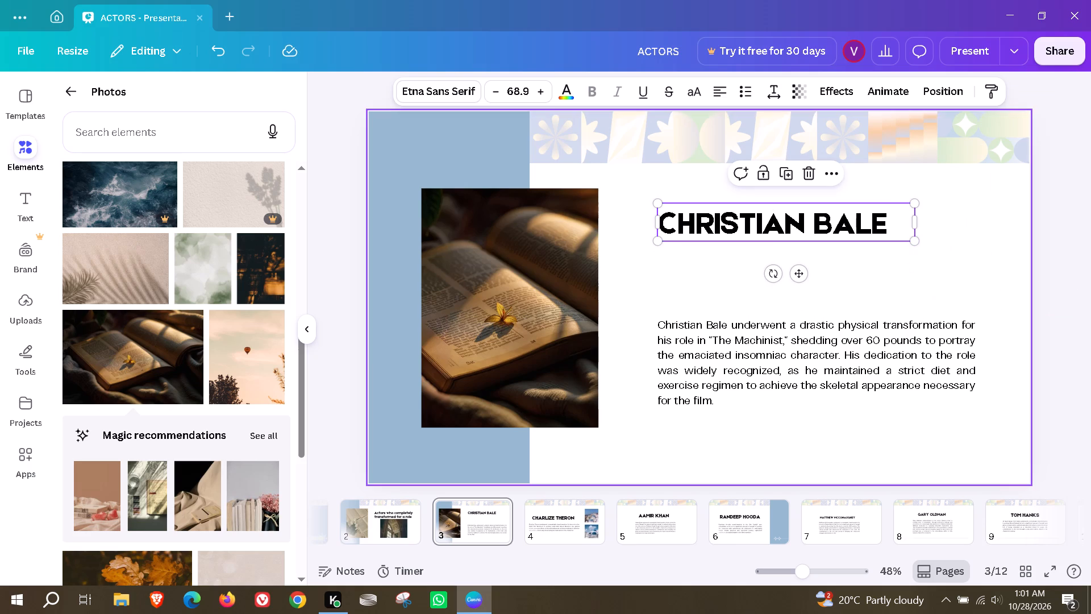
{"action": "left_click", "coordinate": [833, 275]}
Move page 3's heading and paragraph closer to the book photo, left edges aligned, with the heading just above the paragraph.
{"action": "left_click_drag", "start_coordinate": [786, 227], "coordinate": [748, 226]}
{"action": "left_click_drag", "start_coordinate": [771, 364], "coordinate": [728, 336]}
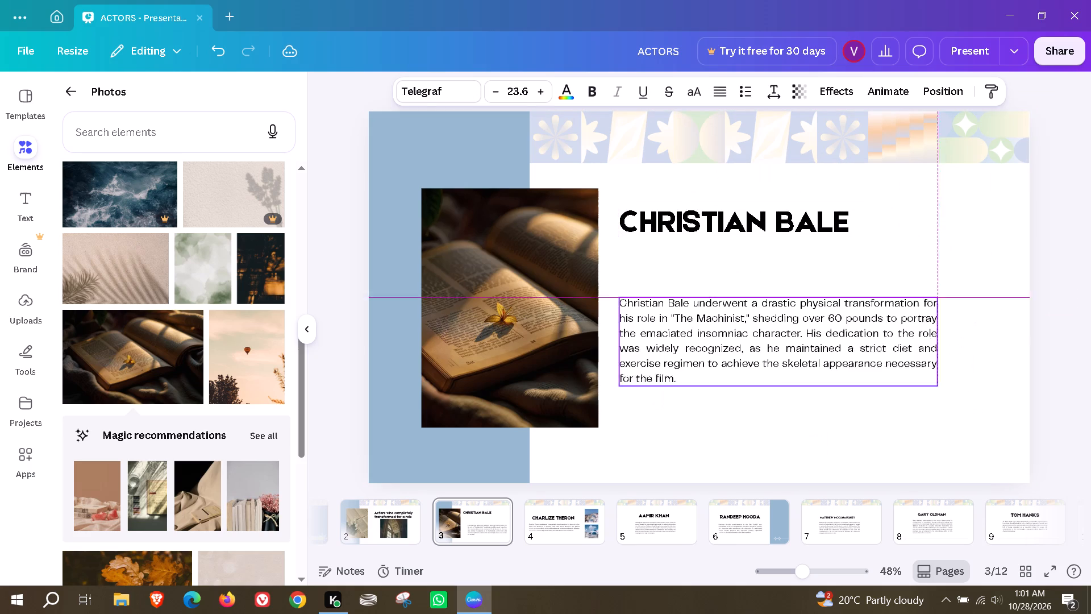
{"action": "left_click_drag", "start_coordinate": [728, 336], "coordinate": [734, 344]}
{"action": "left_click_drag", "start_coordinate": [776, 230], "coordinate": [774, 263]}
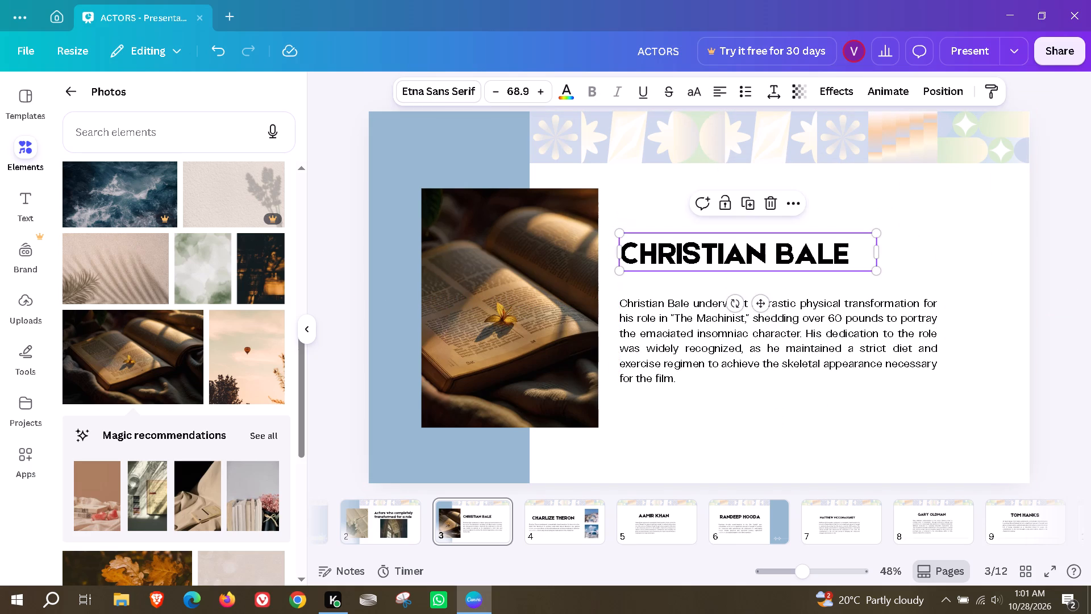
{"action": "left_click", "coordinate": [819, 440]}
Scale page 4's CHARLIZE THERON heading down to font size 62 and move it up, clear of the paragraph.
{"action": "left_click", "coordinate": [580, 520]}
{"action": "left_click", "coordinate": [697, 273]}
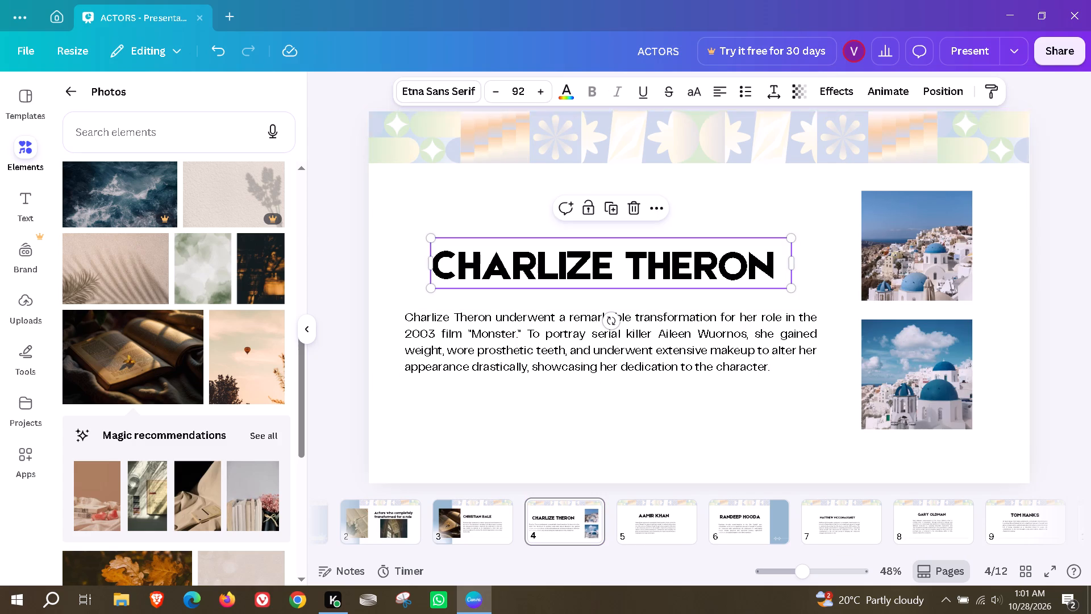
{"action": "left_click_drag", "start_coordinate": [794, 288], "coordinate": [677, 295]}
{"action": "left_click_drag", "start_coordinate": [589, 257], "coordinate": [555, 241]}
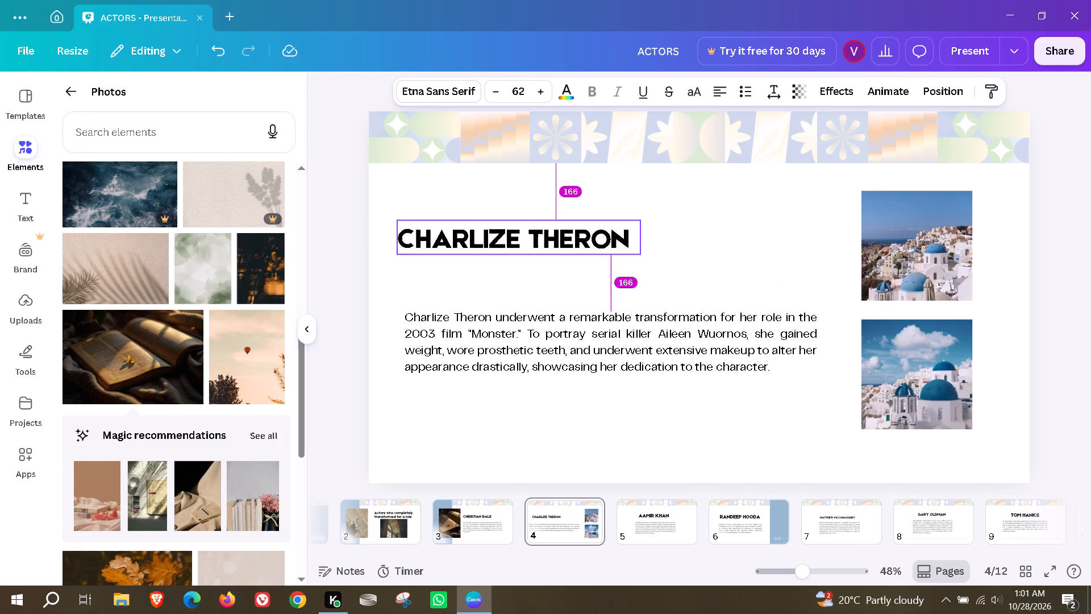
{"action": "left_click_drag", "start_coordinate": [555, 241], "coordinate": [622, 230]}
Narrow page 4's paragraph to five lines, move it up slightly, and place the heading just above it.
{"action": "left_click_drag", "start_coordinate": [632, 341], "coordinate": [632, 338]}
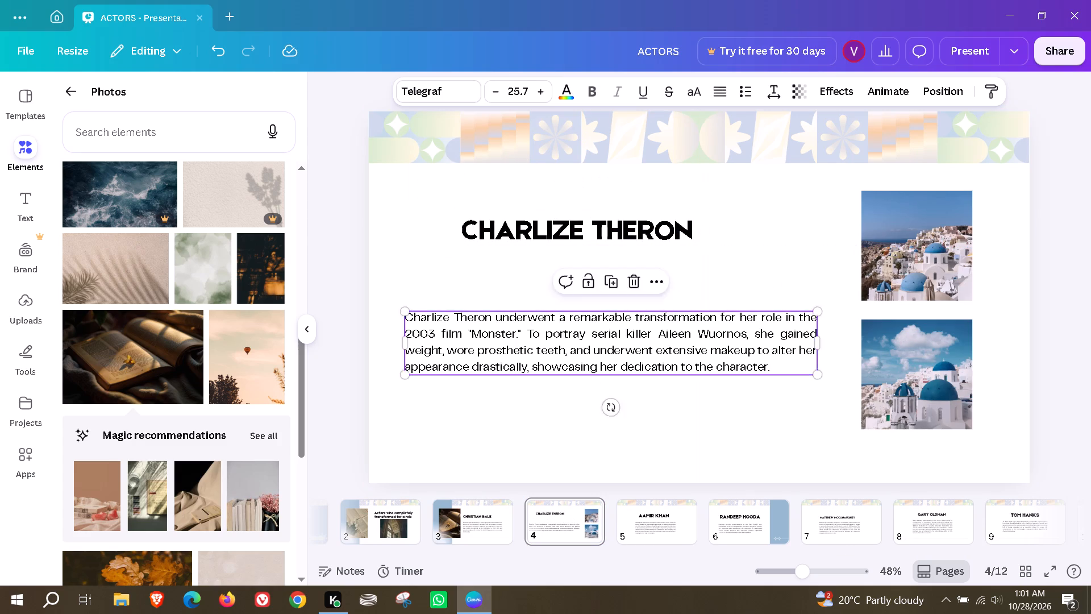
{"action": "left_click_drag", "start_coordinate": [632, 338], "coordinate": [623, 297]}
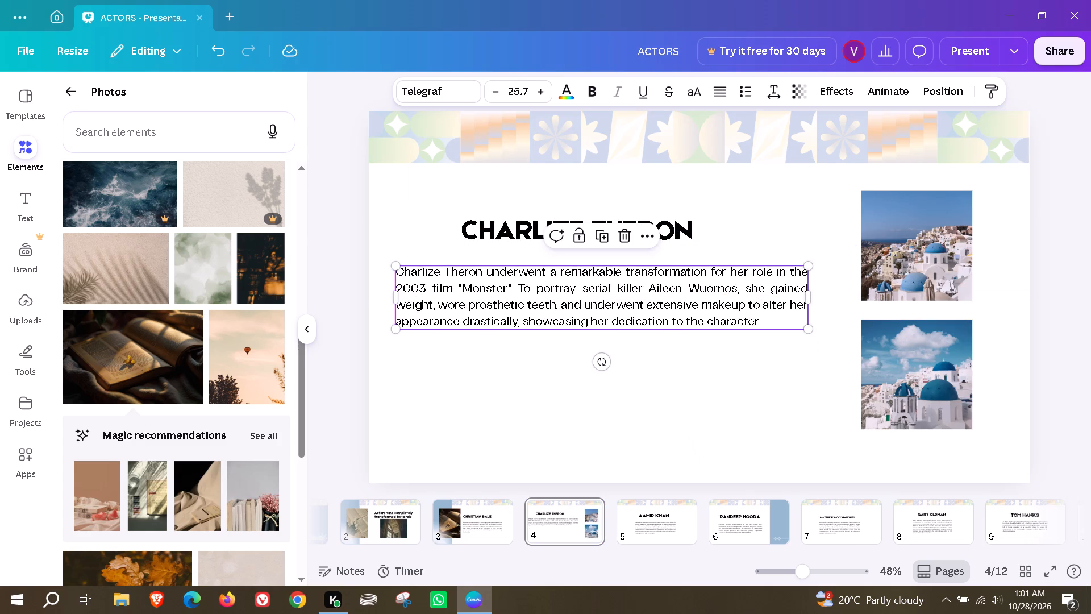
{"action": "left_click_drag", "start_coordinate": [811, 300], "coordinate": [765, 301]}
{"action": "left_click_drag", "start_coordinate": [649, 296], "coordinate": [672, 332]}
{"action": "left_click_drag", "start_coordinate": [665, 224], "coordinate": [665, 252]}
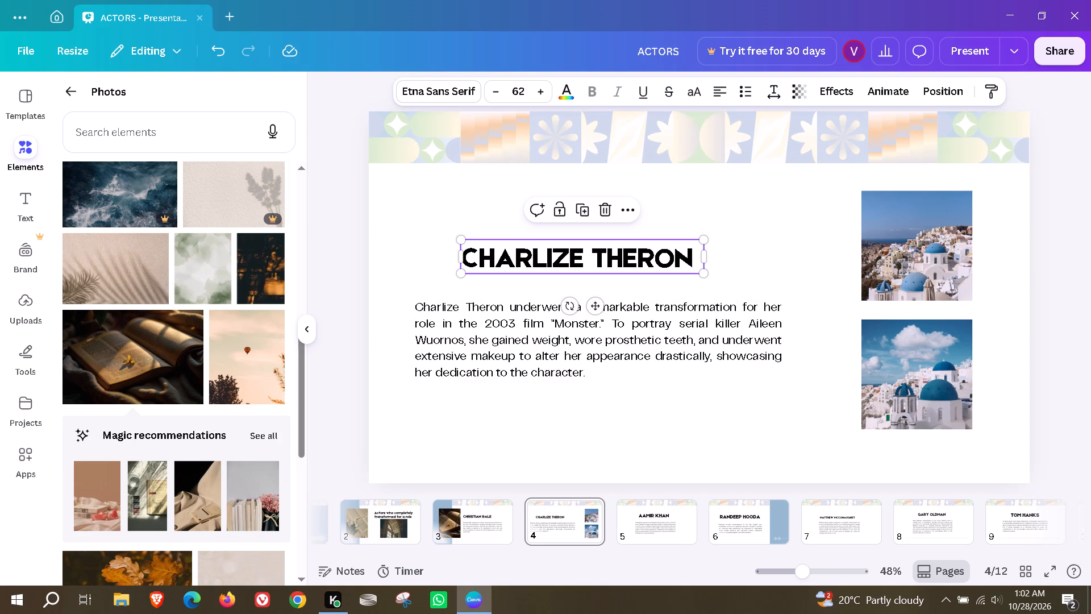
Replace page 4's upper picture with the orange-lit curtained window photo and the lower one with the green ivy wall photo.
{"action": "scroll", "coordinate": [105, 365], "scroll_direction": "down", "scroll_amount": 3}
{"action": "scroll", "coordinate": [157, 406], "scroll_direction": "down", "scroll_amount": 3}
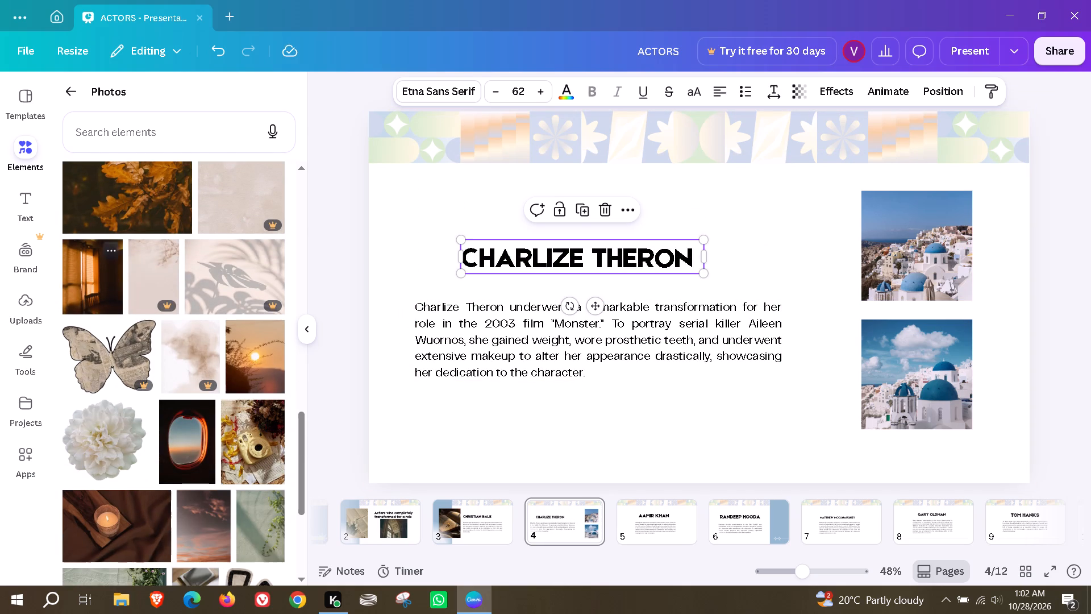
{"action": "left_click_drag", "start_coordinate": [97, 279], "coordinate": [893, 225]}
{"action": "scroll", "coordinate": [98, 409], "scroll_direction": "down", "scroll_amount": 4}
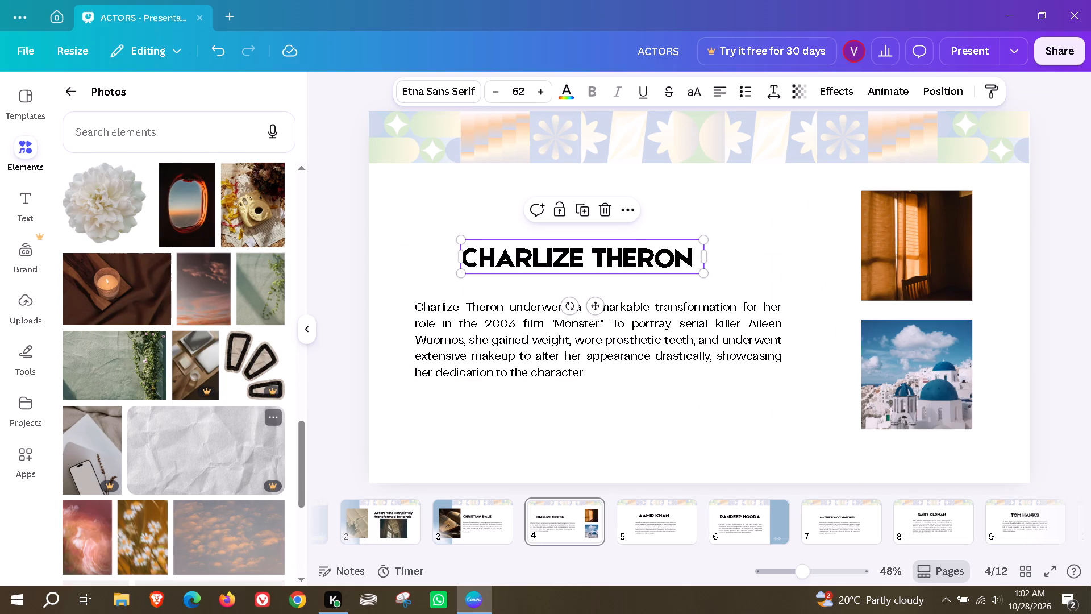
{"action": "left_click_drag", "start_coordinate": [128, 382], "coordinate": [918, 368]}
{"action": "left_click", "coordinate": [708, 417]}
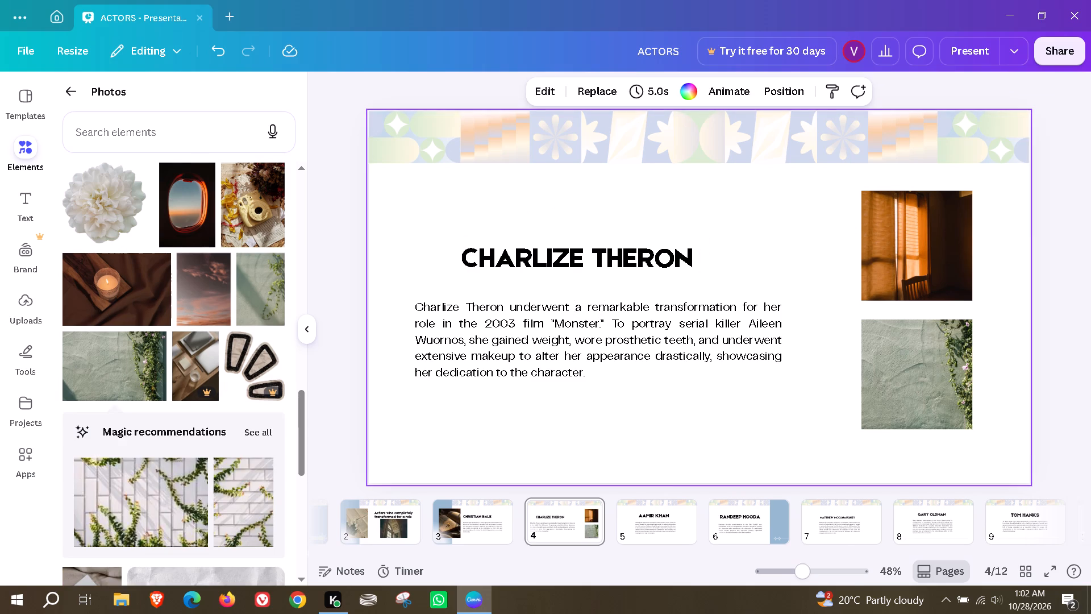
Move page 5's AAMIR KHAN heading and paragraph toward the left side of the page.
{"action": "left_click", "coordinate": [626, 524]}
{"action": "left_click", "coordinate": [676, 269]}
{"action": "left_click_drag", "start_coordinate": [676, 256], "coordinate": [615, 260]}
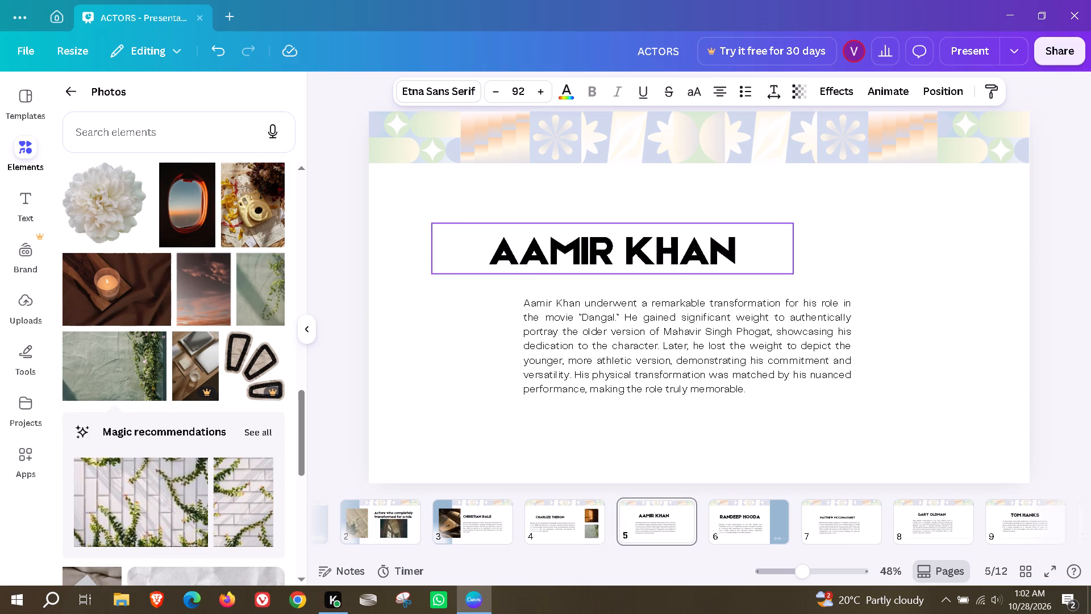
{"action": "left_click_drag", "start_coordinate": [615, 260], "coordinate": [561, 253]}
{"action": "left_click_drag", "start_coordinate": [621, 355], "coordinate": [485, 355]}
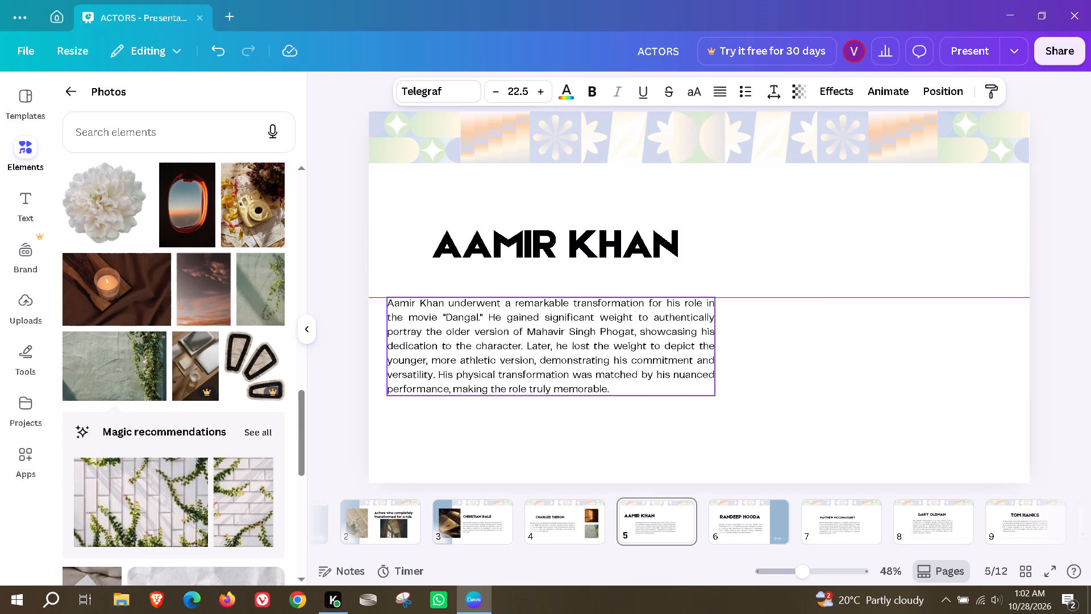
{"action": "left_click_drag", "start_coordinate": [485, 355], "coordinate": [494, 347]}
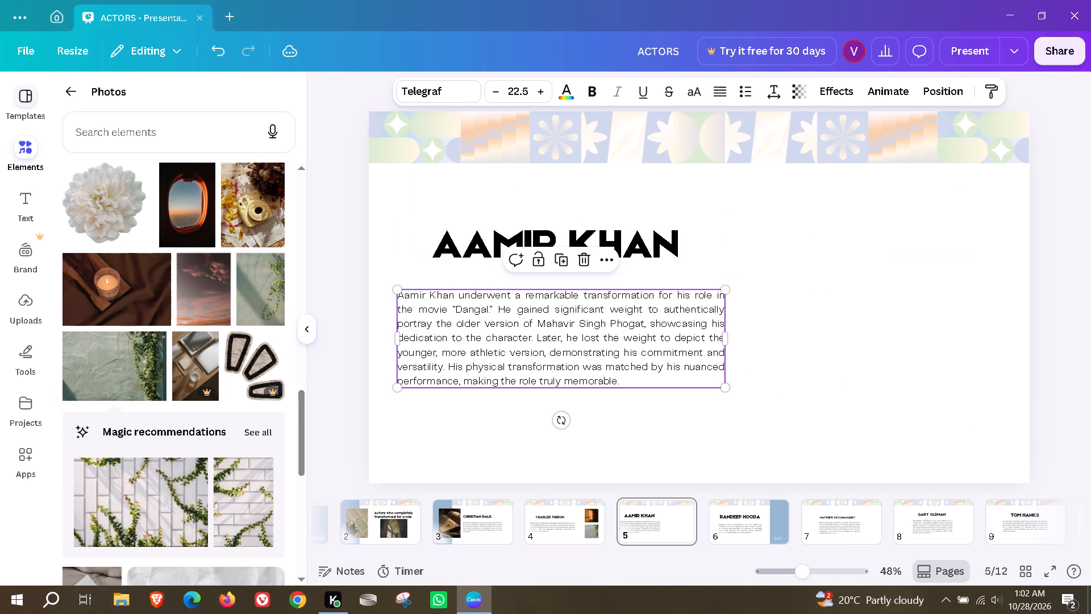
Add the polaroid-style frame from the Film and photo frames beside the paragraph on page 5.
{"action": "left_click", "coordinate": [64, 91]}
{"action": "scroll", "coordinate": [112, 462], "scroll_direction": "down", "scroll_amount": 2}
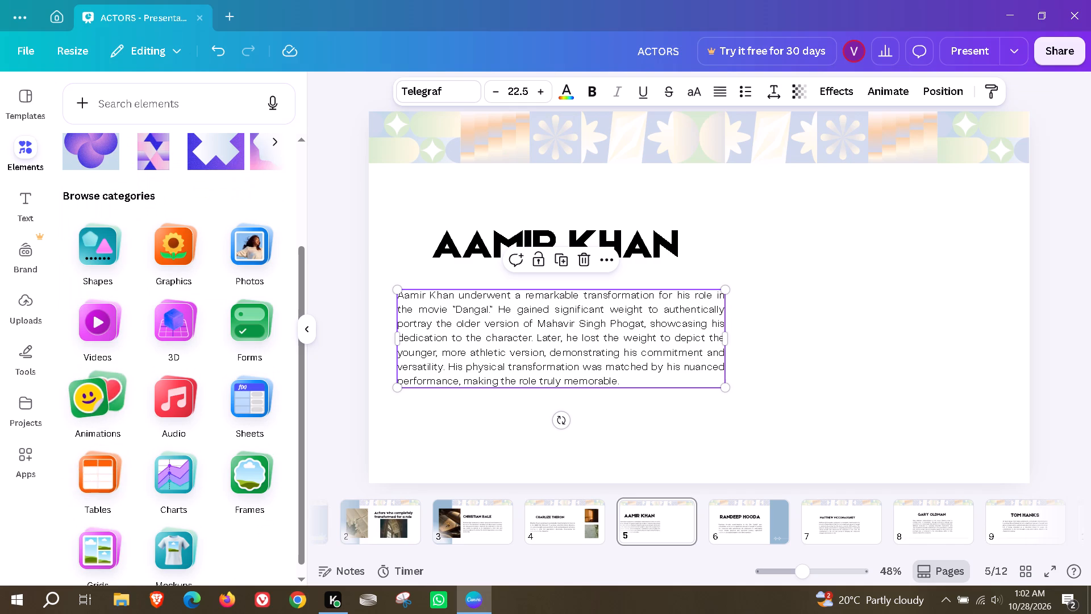
{"action": "left_click", "coordinate": [253, 490]}
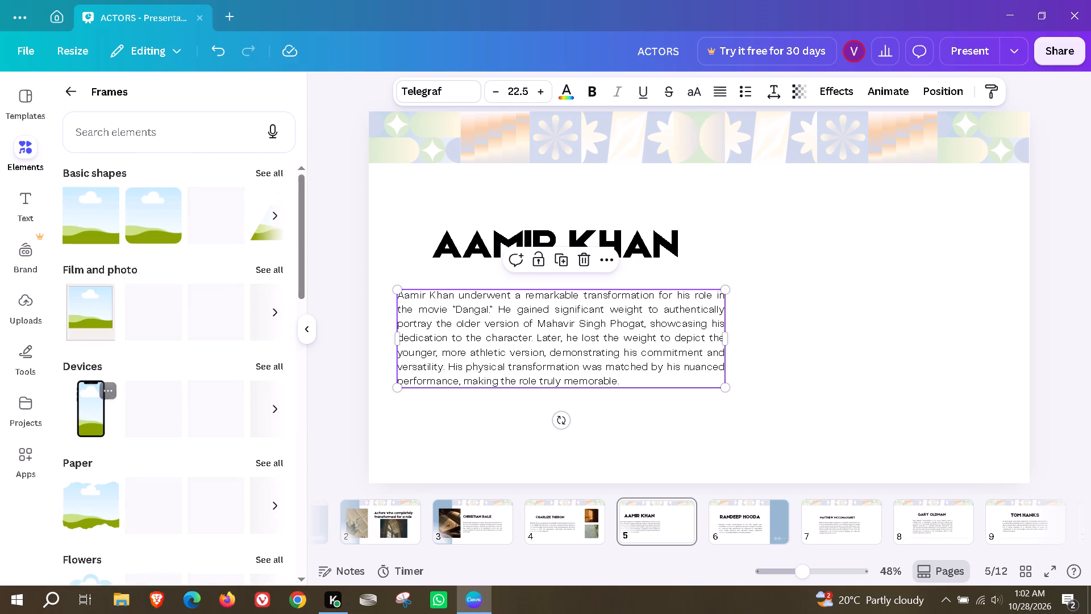
{"action": "left_click_drag", "start_coordinate": [95, 317], "coordinate": [835, 275]}
Fill page 5's polaroid frame with the white flower photo.
{"action": "left_click", "coordinate": [64, 95]}
{"action": "left_click", "coordinate": [232, 387]}
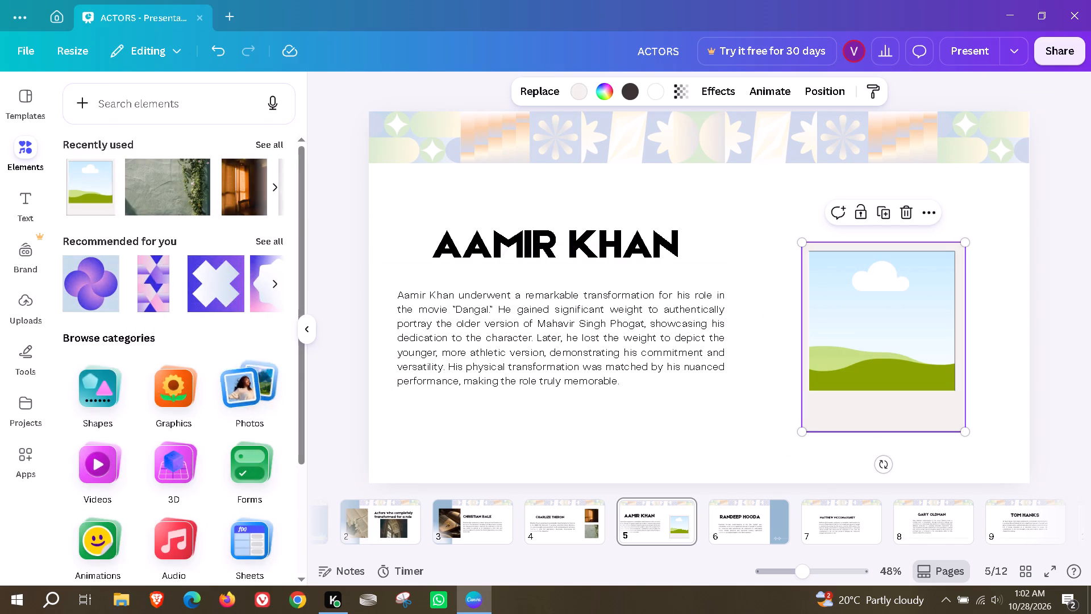
{"action": "scroll", "coordinate": [167, 401], "scroll_direction": "down", "scroll_amount": 14}
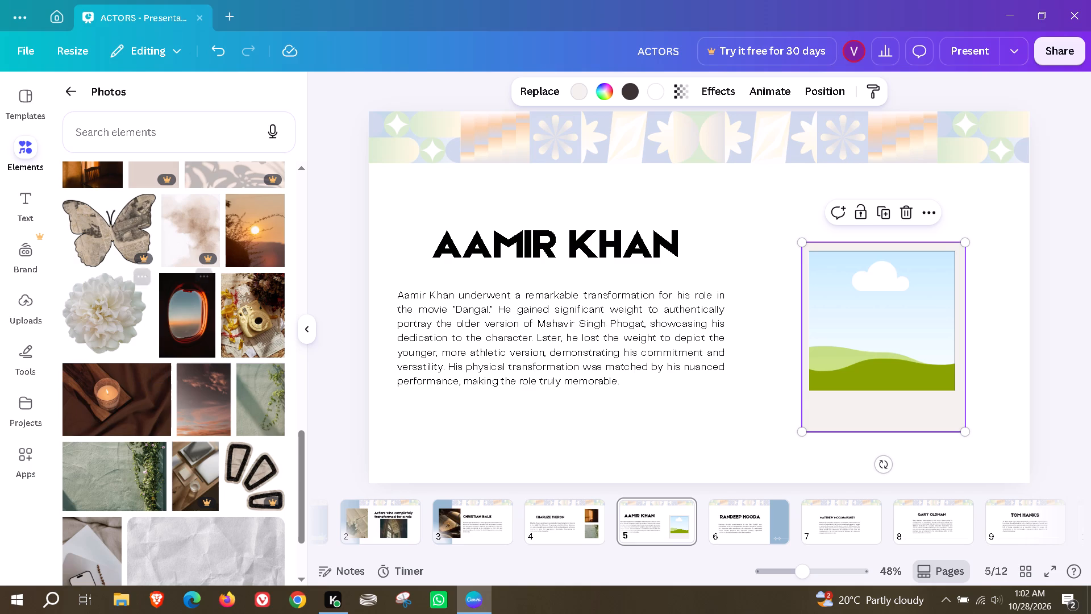
{"action": "left_click_drag", "start_coordinate": [119, 338], "coordinate": [836, 293]}
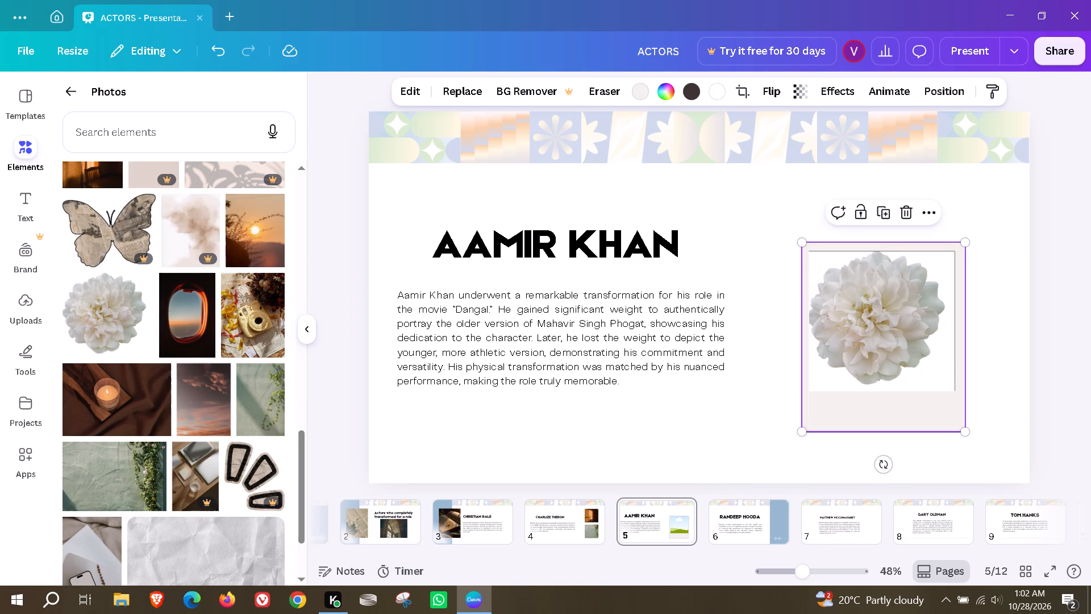
{"action": "left_click", "coordinate": [719, 413]}
Move page 5's paragraph nearer the frame, scale the AAMIR KHAN heading to font size 63.6, and place it just above the paragraph.
{"action": "left_click_drag", "start_coordinate": [569, 359], "coordinate": [591, 368]}
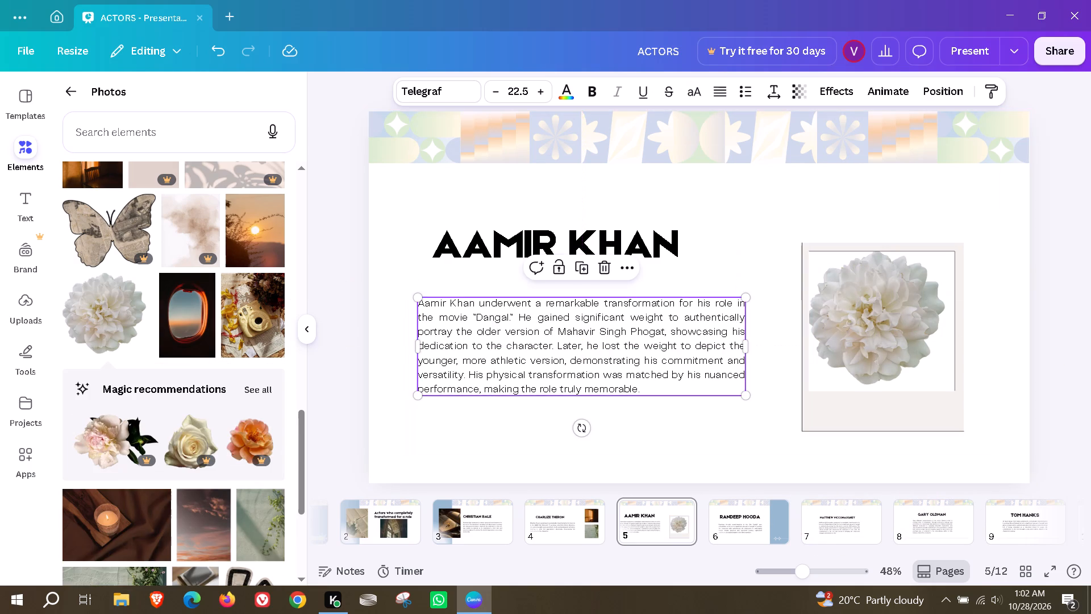
{"action": "left_click_drag", "start_coordinate": [630, 239], "coordinate": [643, 252]}
{"action": "left_click_drag", "start_coordinate": [746, 279], "coordinate": [635, 258]}
{"action": "left_click_drag", "start_coordinate": [564, 248], "coordinate": [620, 264]}
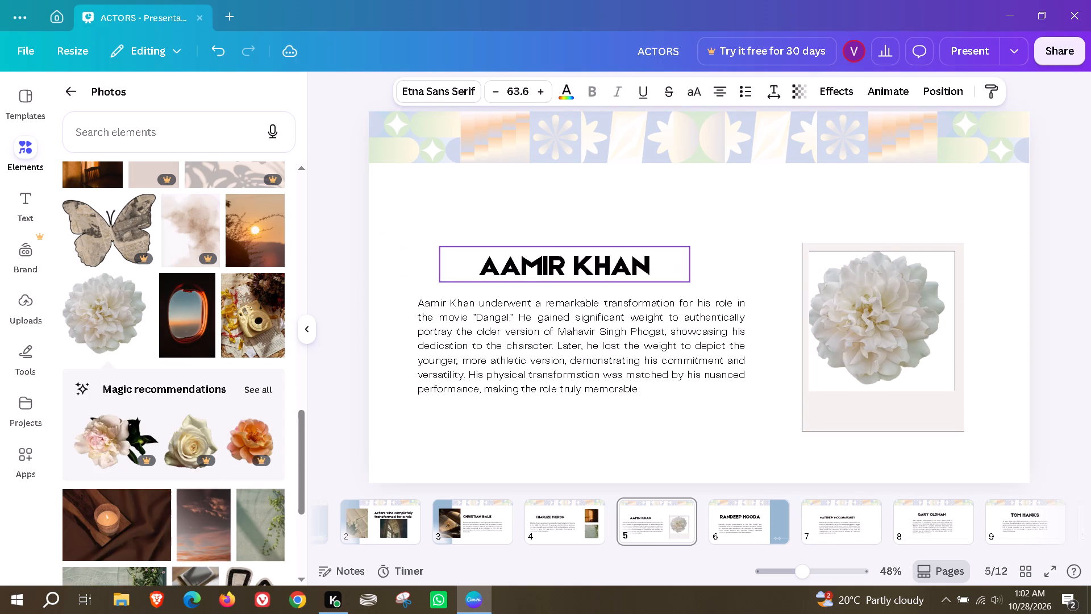
{"action": "left_click_drag", "start_coordinate": [620, 264], "coordinate": [622, 267]}
{"action": "left_click", "coordinate": [726, 268]}
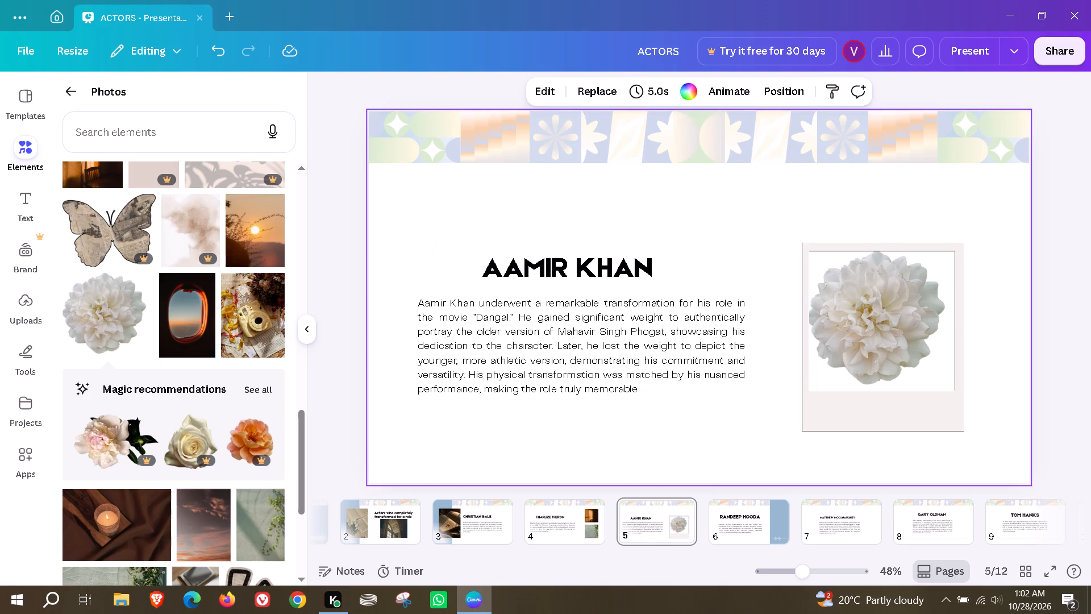
Scale page 6's RANDEEP HOODA heading down to font size 58.3 and move it closer to the paragraph.
{"action": "left_click", "coordinate": [726, 518]}
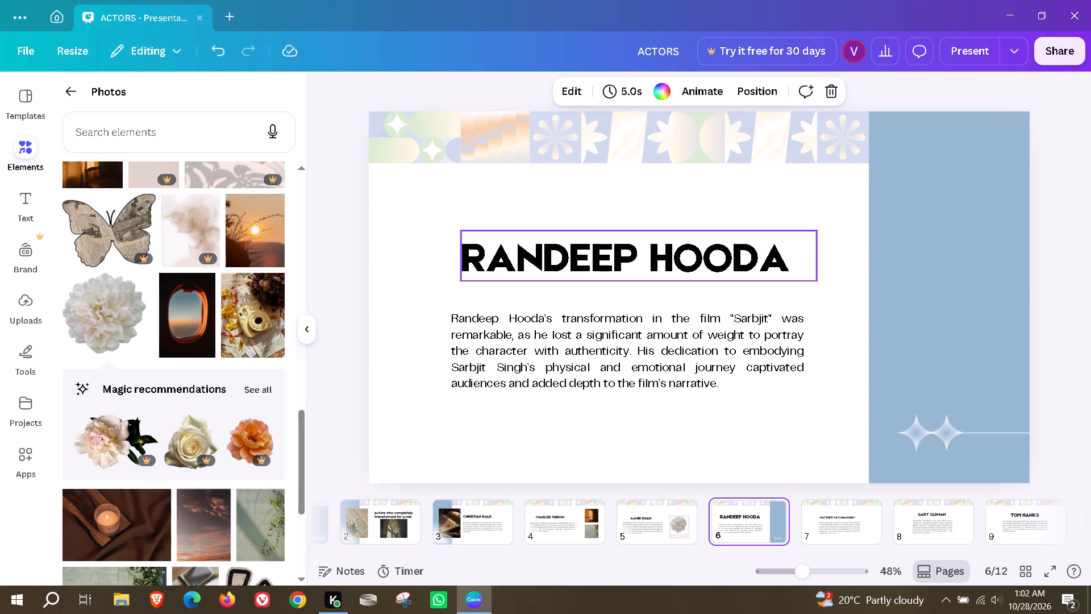
{"action": "left_click", "coordinate": [694, 272]}
{"action": "left_click_drag", "start_coordinate": [819, 281], "coordinate": [748, 281]}
{"action": "left_click_drag", "start_coordinate": [744, 274], "coordinate": [689, 267]}
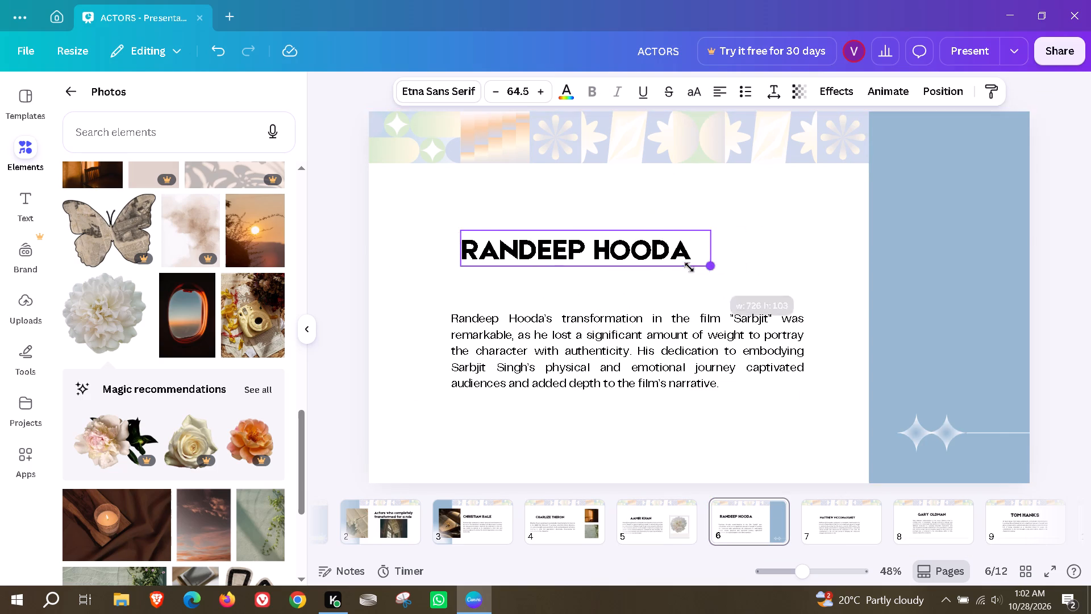
{"action": "left_click_drag", "start_coordinate": [689, 267], "coordinate": [684, 267]}
{"action": "left_click_drag", "start_coordinate": [587, 246], "coordinate": [617, 257]}
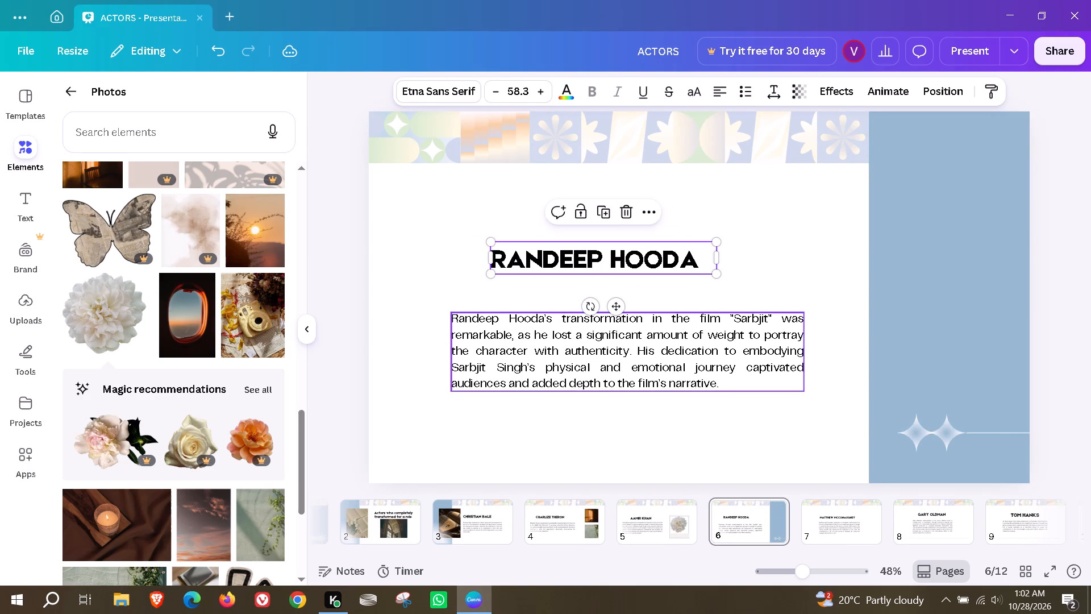
Narrow page 6's paragraph to six lines and position it centred beneath the heading.
{"action": "left_click_drag", "start_coordinate": [636, 351], "coordinate": [609, 342]}
{"action": "left_click_drag", "start_coordinate": [790, 345], "coordinate": [739, 345]}
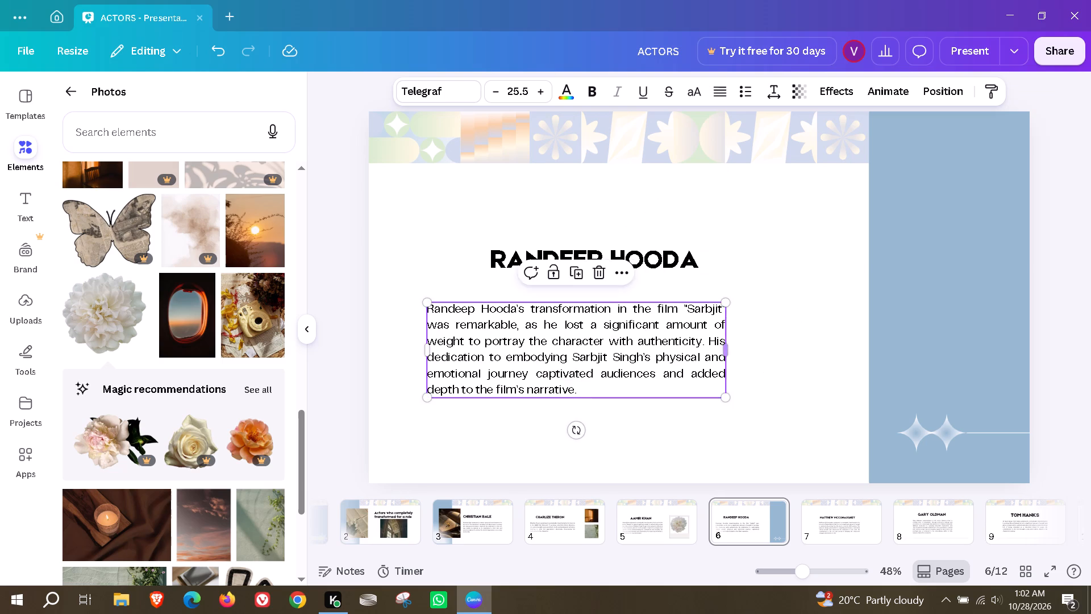
{"action": "left_click_drag", "start_coordinate": [617, 339], "coordinate": [642, 332]}
{"action": "left_click", "coordinate": [828, 302]}
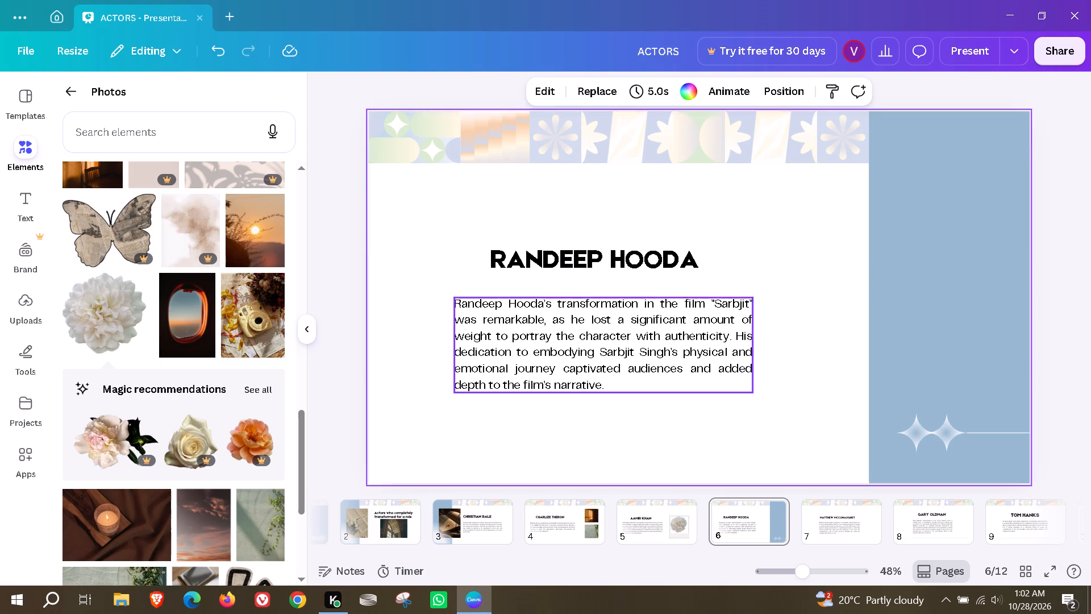
Add the white flower photo to page 6, shrink it, and place it on the blue side panel.
{"action": "left_click_drag", "start_coordinate": [103, 317], "coordinate": [887, 270]}
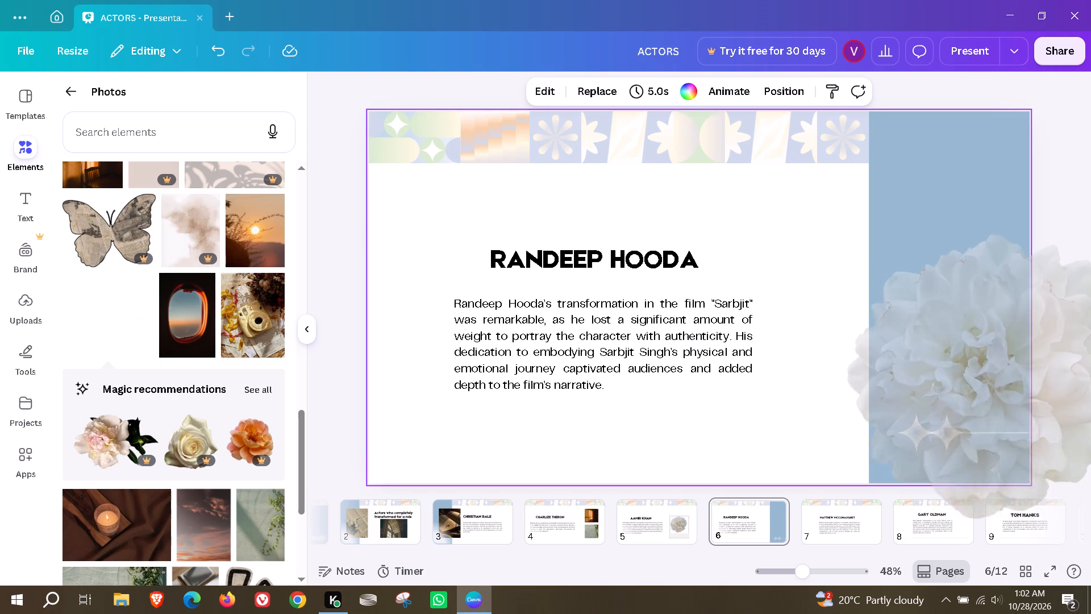
{"action": "left_click_drag", "start_coordinate": [887, 270], "coordinate": [797, 193]}
{"action": "left_click_drag", "start_coordinate": [1075, 154], "coordinate": [881, 341]}
{"action": "left_click_drag", "start_coordinate": [797, 393], "coordinate": [938, 305]}
{"action": "left_click", "coordinate": [823, 375]}
Scale page 7's MATTHEW MCCONAUGHEY heading down to font size 45.1 and centre it above the paragraph.
{"action": "left_click", "coordinate": [815, 522]}
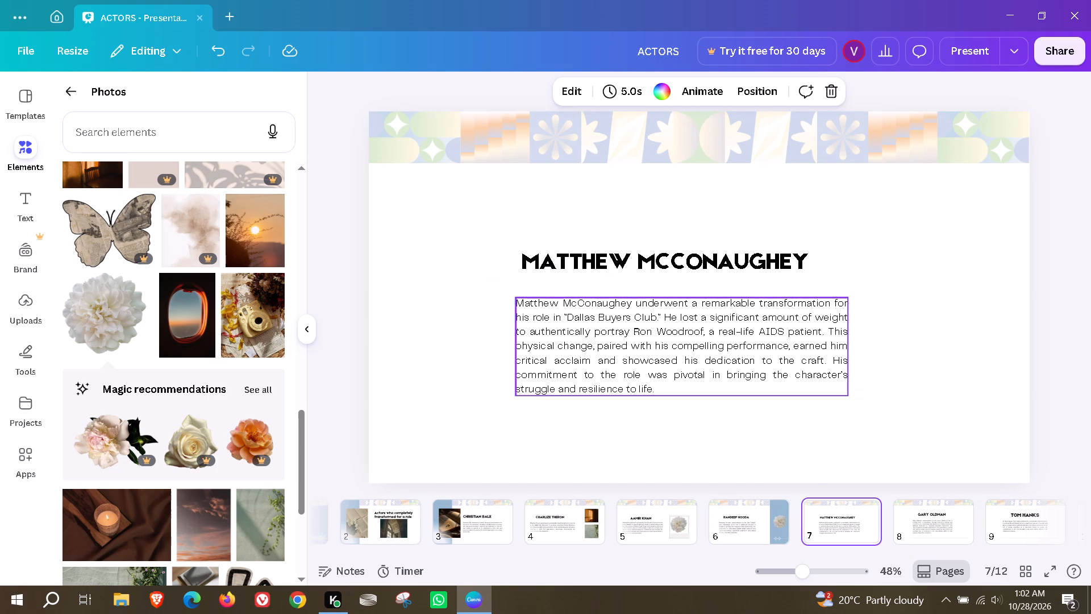
{"action": "left_click", "coordinate": [665, 339]}
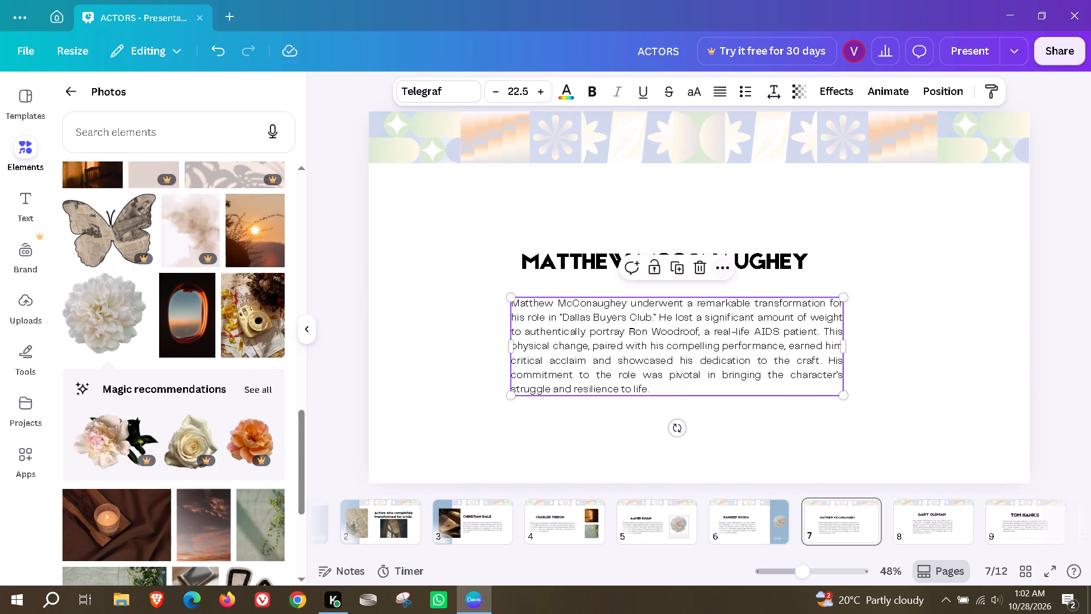
{"action": "left_click", "coordinate": [757, 262]}
{"action": "left_click_drag", "start_coordinate": [831, 278], "coordinate": [792, 278]}
{"action": "left_click_drag", "start_coordinate": [706, 268], "coordinate": [727, 269]}
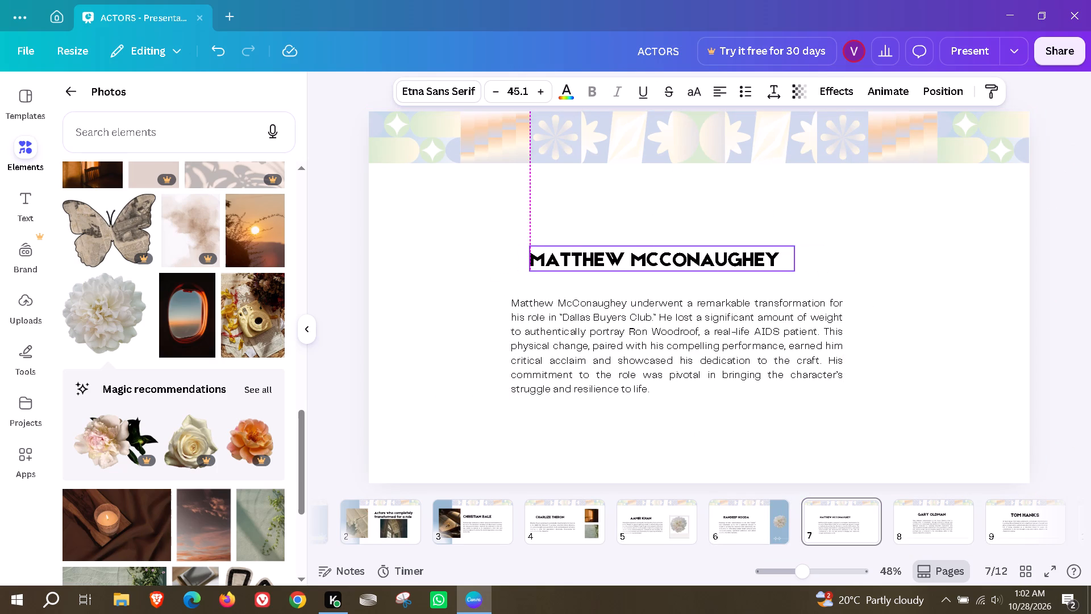
{"action": "left_click_drag", "start_coordinate": [727, 269], "coordinate": [726, 271]}
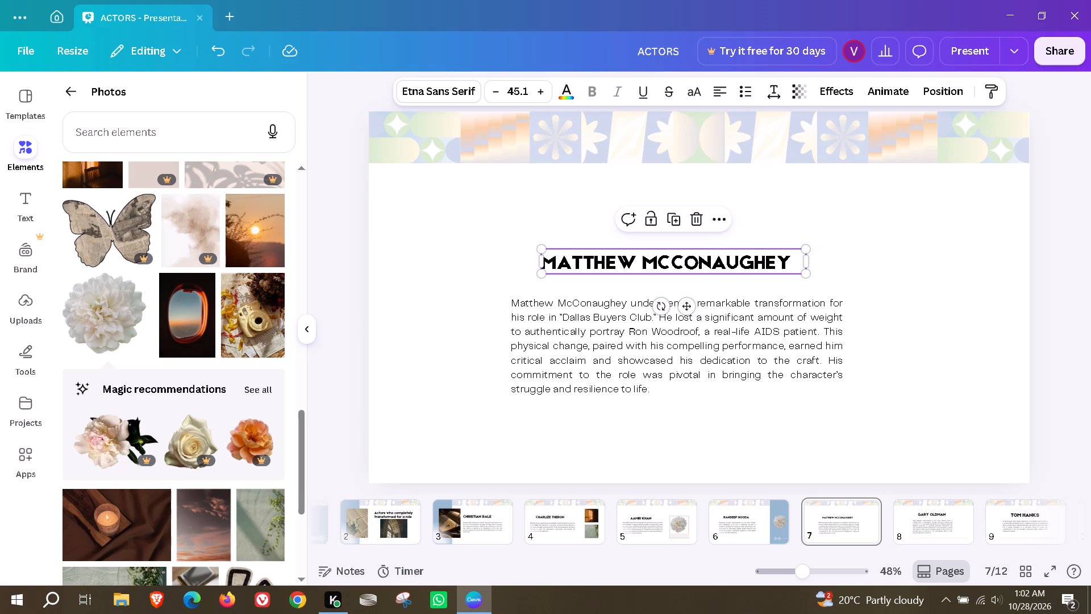
Search the animations for games and place the blond pixel-art character, shrunk, beside page 7's paragraph.
{"action": "left_click", "coordinate": [68, 97]}
{"action": "scroll", "coordinate": [96, 485], "scroll_direction": "down", "scroll_amount": 2}
{"action": "left_click", "coordinate": [89, 426]}
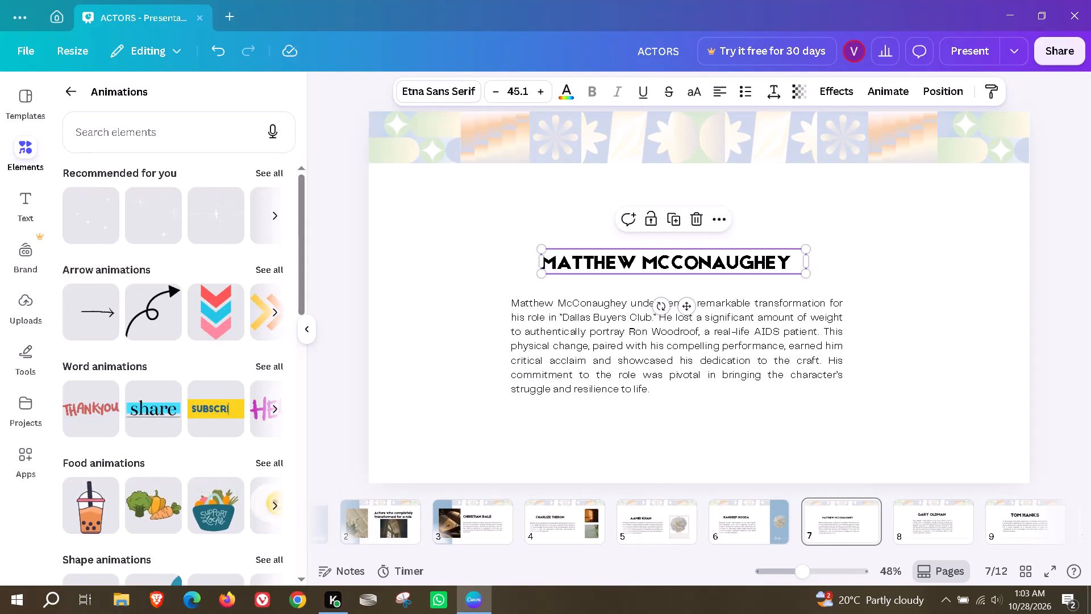
{"action": "left_click", "coordinate": [160, 140]}
{"action": "type", "text": "games"}
{"action": "key", "text": "Return"}
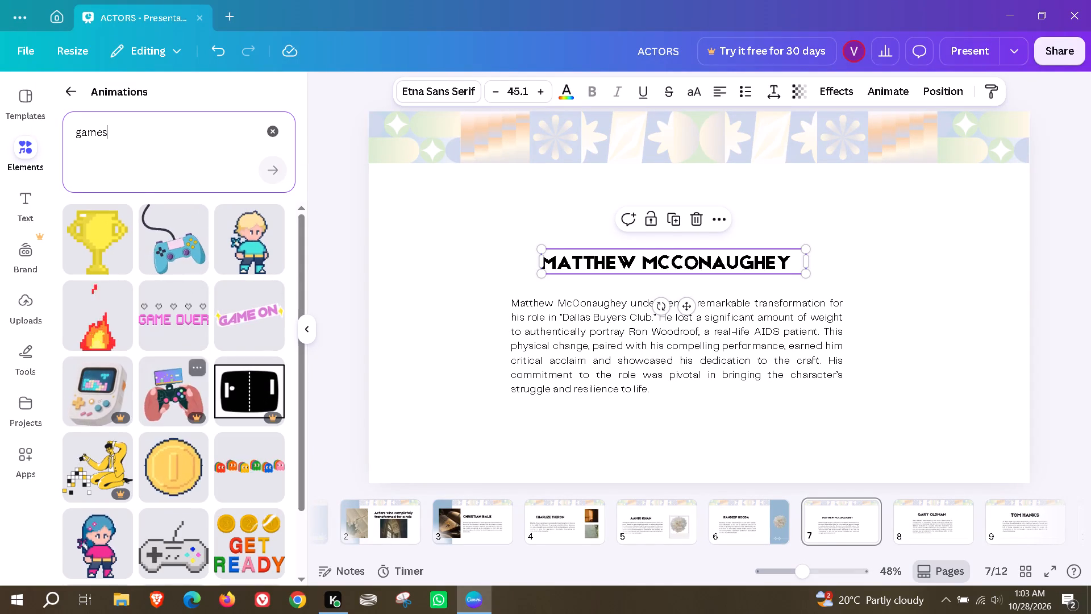
{"action": "scroll", "coordinate": [170, 458], "scroll_direction": "down", "scroll_amount": 7}
{"action": "scroll", "coordinate": [166, 440], "scroll_direction": "up", "scroll_amount": 6}
{"action": "left_click_drag", "start_coordinate": [250, 239], "coordinate": [440, 268]}
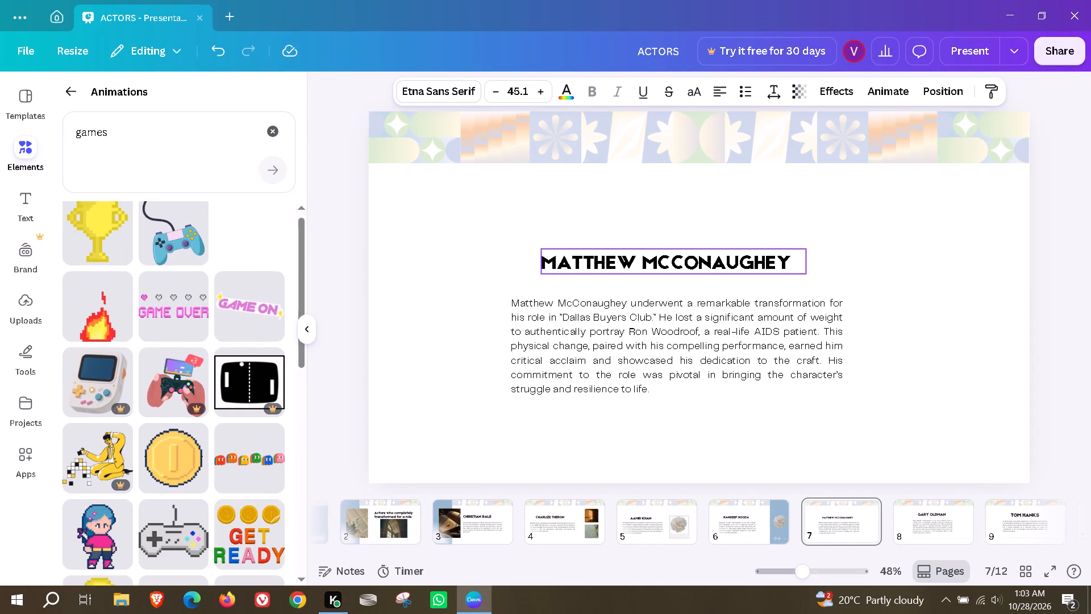
{"action": "left_click_drag", "start_coordinate": [440, 268], "coordinate": [866, 215]}
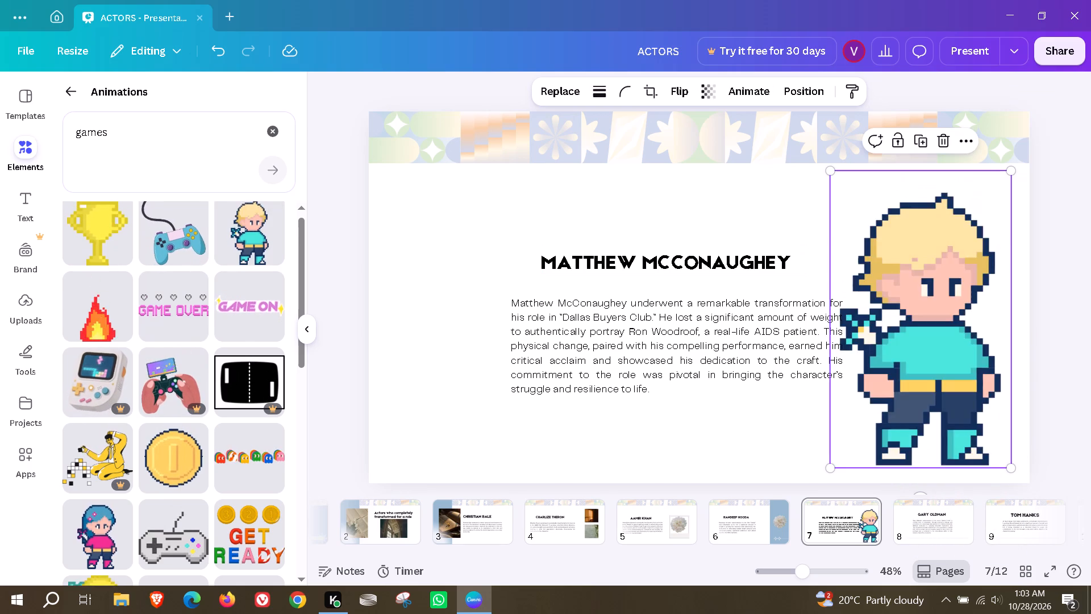
{"action": "left_click_drag", "start_coordinate": [1007, 171], "coordinate": [898, 331]}
{"action": "left_click_drag", "start_coordinate": [841, 426], "coordinate": [890, 351]}
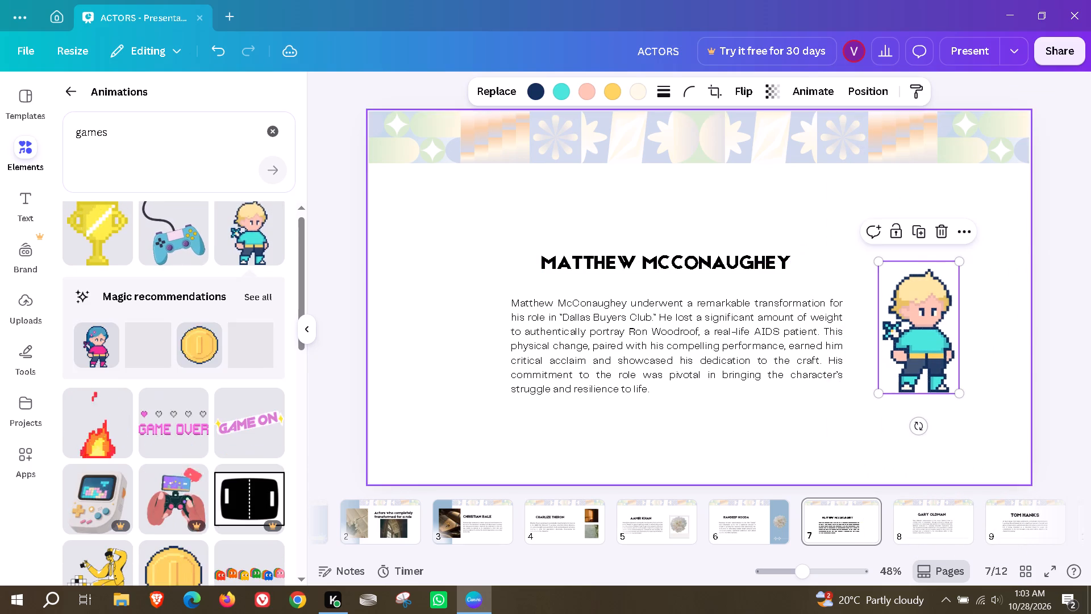
{"action": "left_click_drag", "start_coordinate": [961, 261], "coordinate": [942, 275]}
{"action": "left_click", "coordinate": [809, 428]}
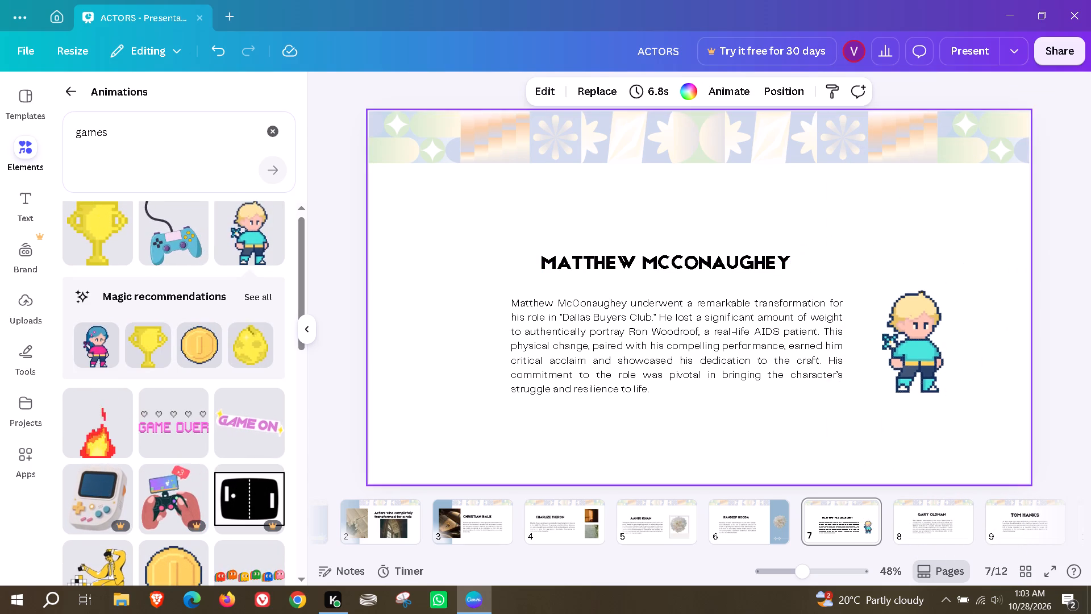
Scale page 8's GARY OLDMAN heading down to font size 42 and centre it just above the repositioned paragraph.
{"action": "left_click", "coordinate": [933, 523]}
{"action": "left_click_drag", "start_coordinate": [631, 362], "coordinate": [657, 362]}
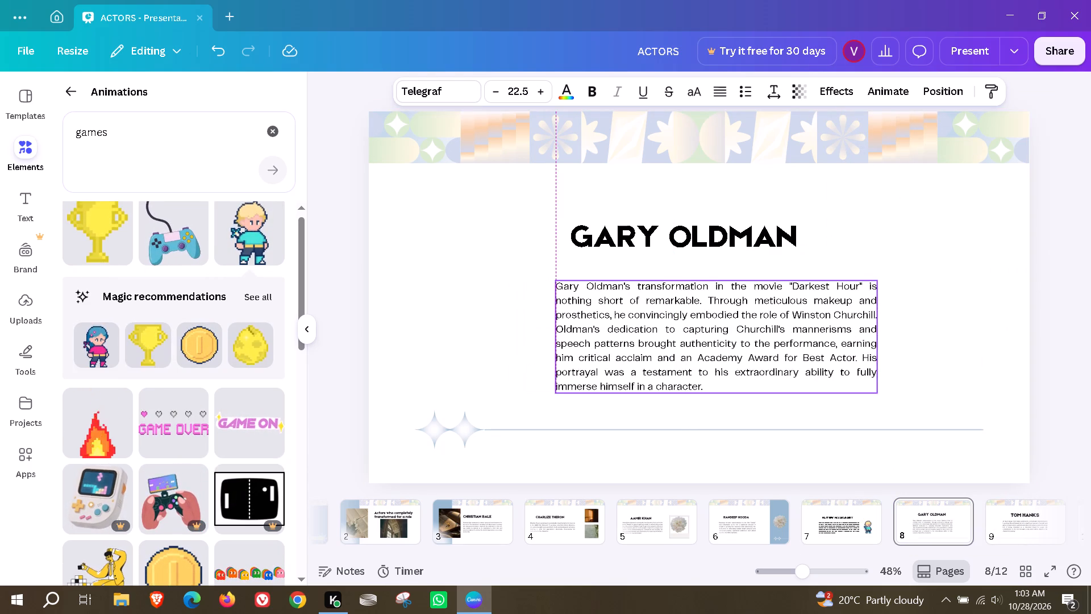
{"action": "left_click_drag", "start_coordinate": [657, 362], "coordinate": [636, 360]}
{"action": "left_click", "coordinate": [784, 238]}
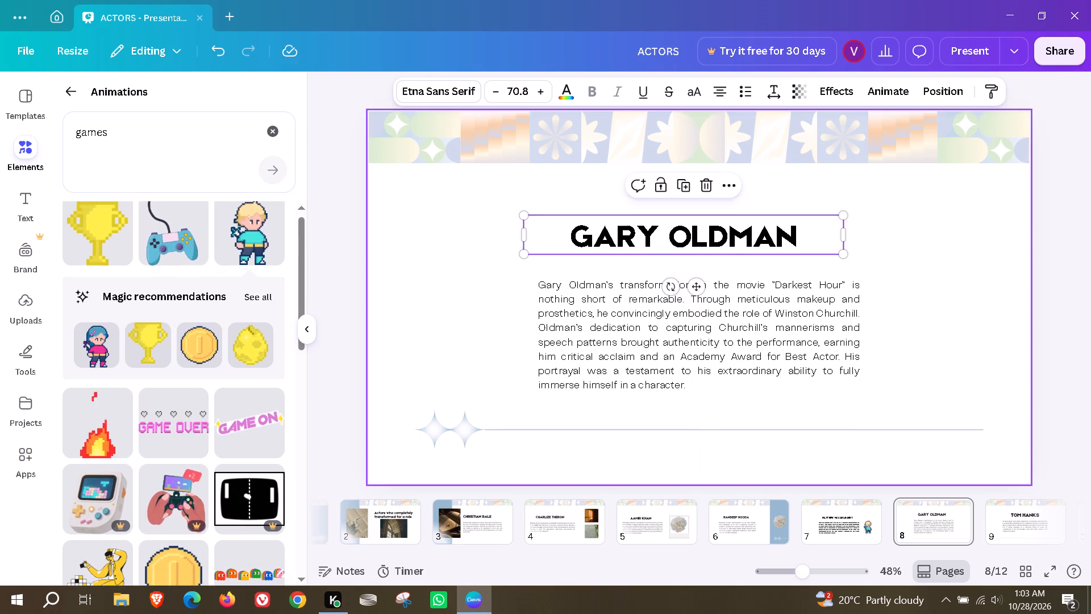
{"action": "left_click_drag", "start_coordinate": [846, 256], "coordinate": [714, 257]}
{"action": "left_click", "coordinate": [692, 258]}
{"action": "left_click_drag", "start_coordinate": [652, 231], "coordinate": [727, 258]}
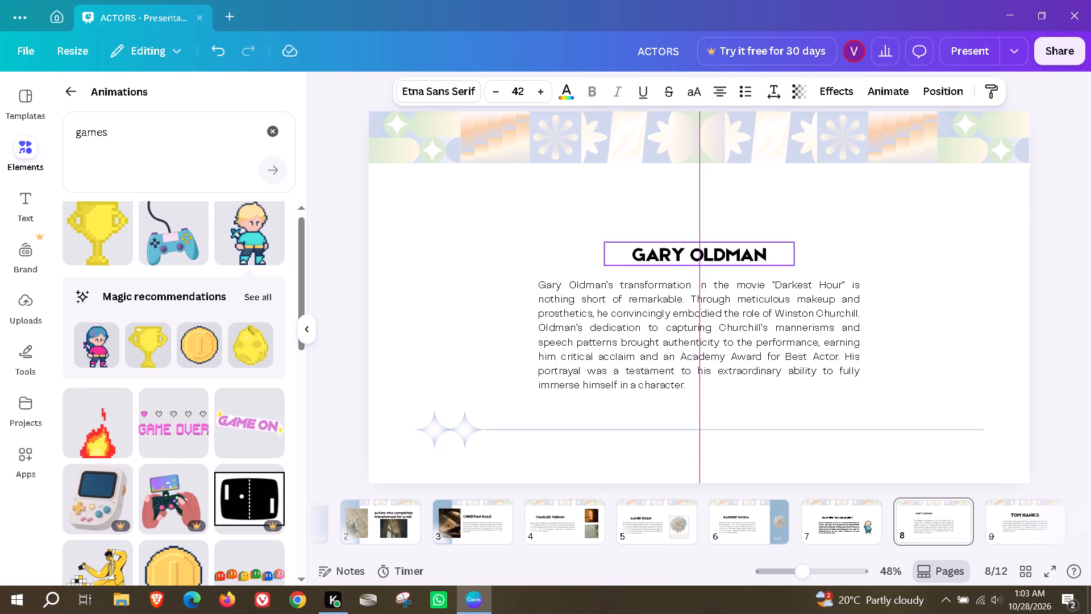
{"action": "left_click_drag", "start_coordinate": [727, 258], "coordinate": [734, 260]}
{"action": "left_click_drag", "start_coordinate": [711, 355], "coordinate": [714, 363]}
{"action": "left_click", "coordinate": [912, 368]}
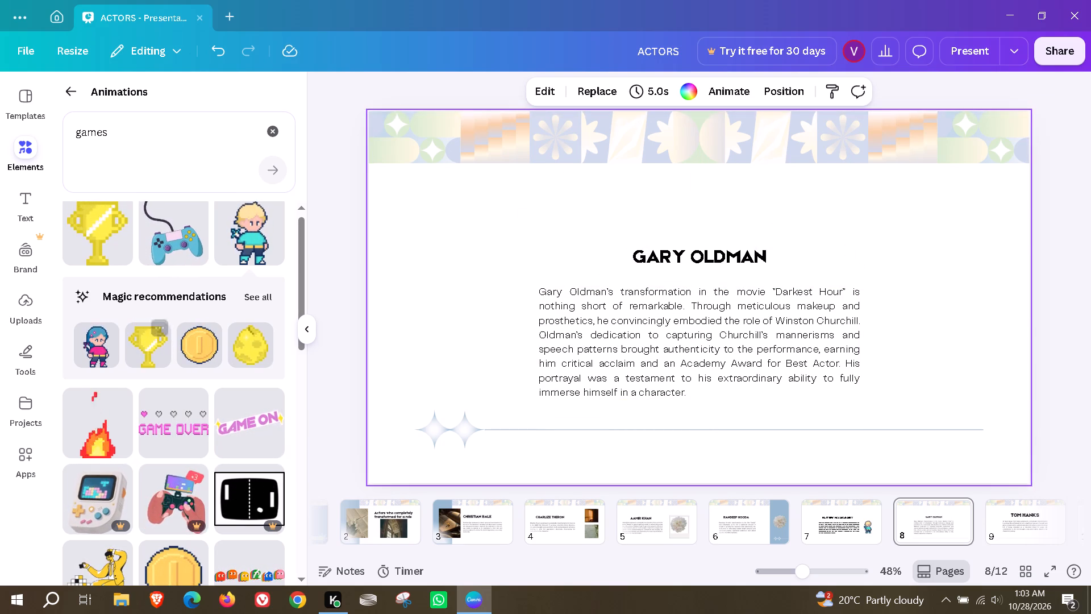
Add the pixel-art gold trophy animation to page 8, shrink it, and place it beside the paragraph.
{"action": "left_click_drag", "start_coordinate": [144, 352], "coordinate": [780, 231]}
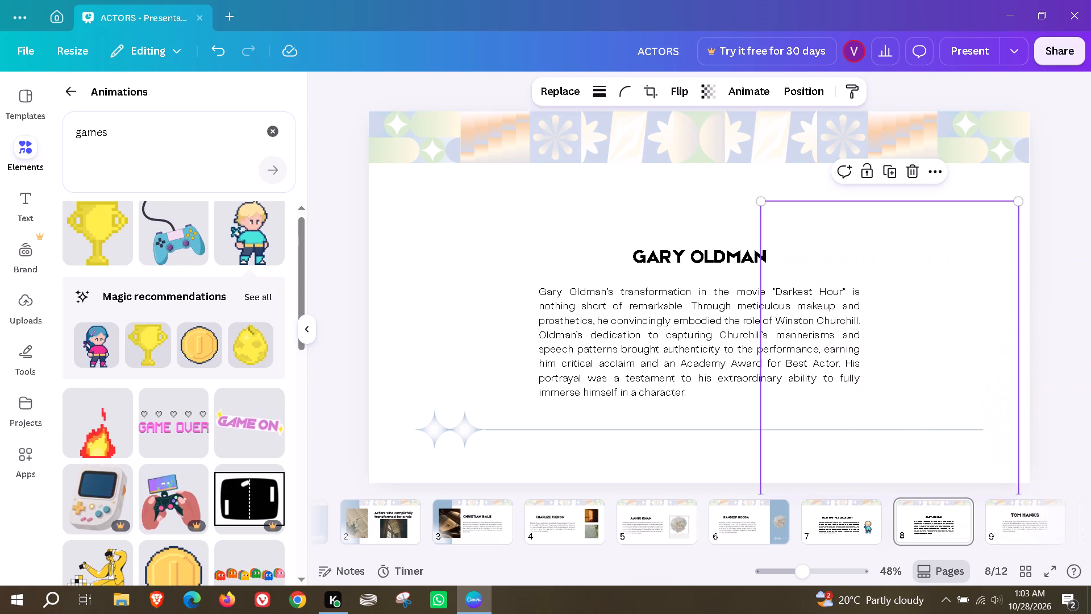
{"action": "left_click_drag", "start_coordinate": [1015, 204], "coordinate": [819, 442]}
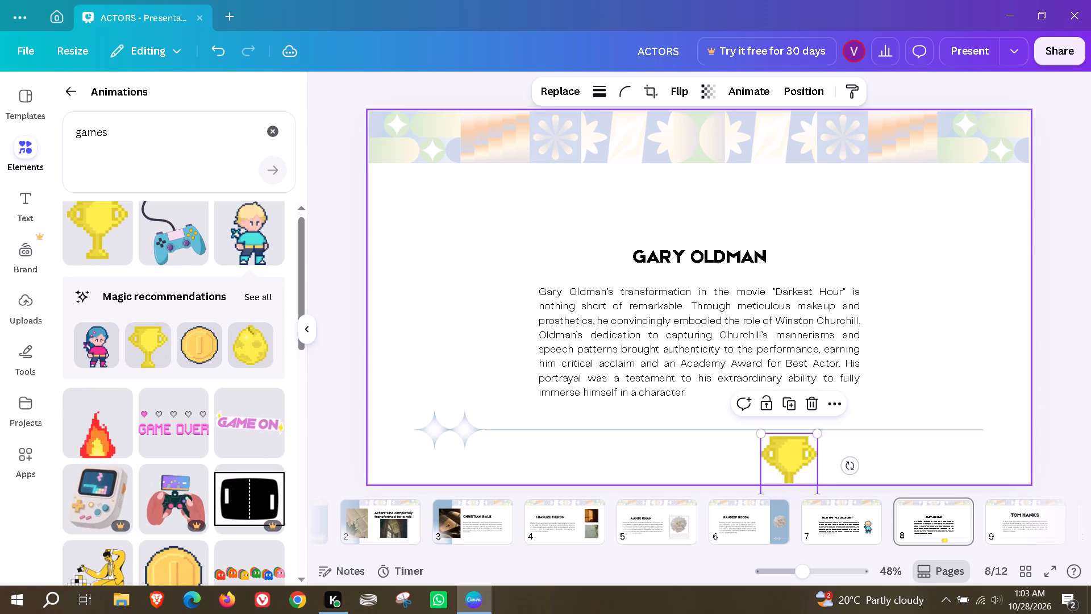
{"action": "left_click", "coordinate": [901, 443]}
{"action": "left_click_drag", "start_coordinate": [798, 454], "coordinate": [959, 317]}
{"action": "left_click", "coordinate": [907, 412]}
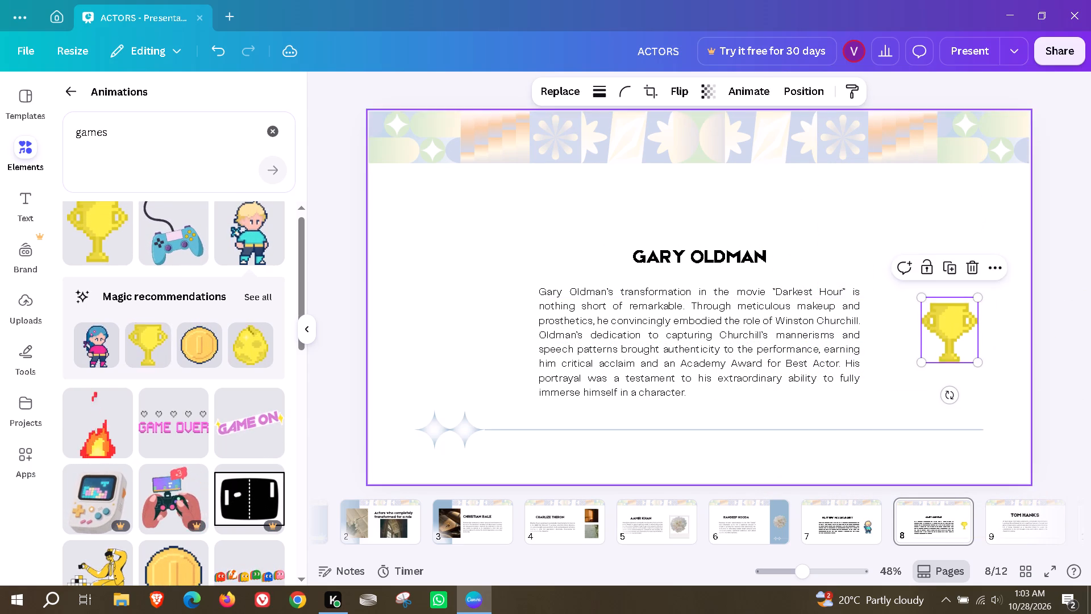
Scale page 9's TOM HANKS heading down to font size 53 and centre it closely above the paragraph.
{"action": "left_click", "coordinate": [1027, 513]}
{"action": "left_click", "coordinate": [729, 337]}
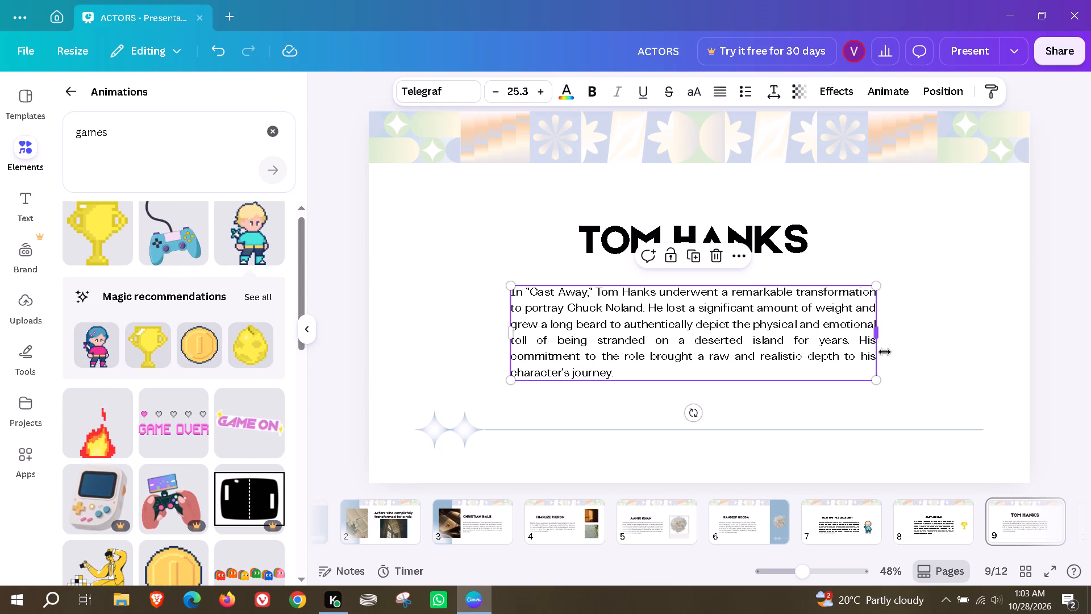
{"action": "left_click", "coordinate": [755, 250]}
{"action": "left_click_drag", "start_coordinate": [901, 263], "coordinate": [749, 268]}
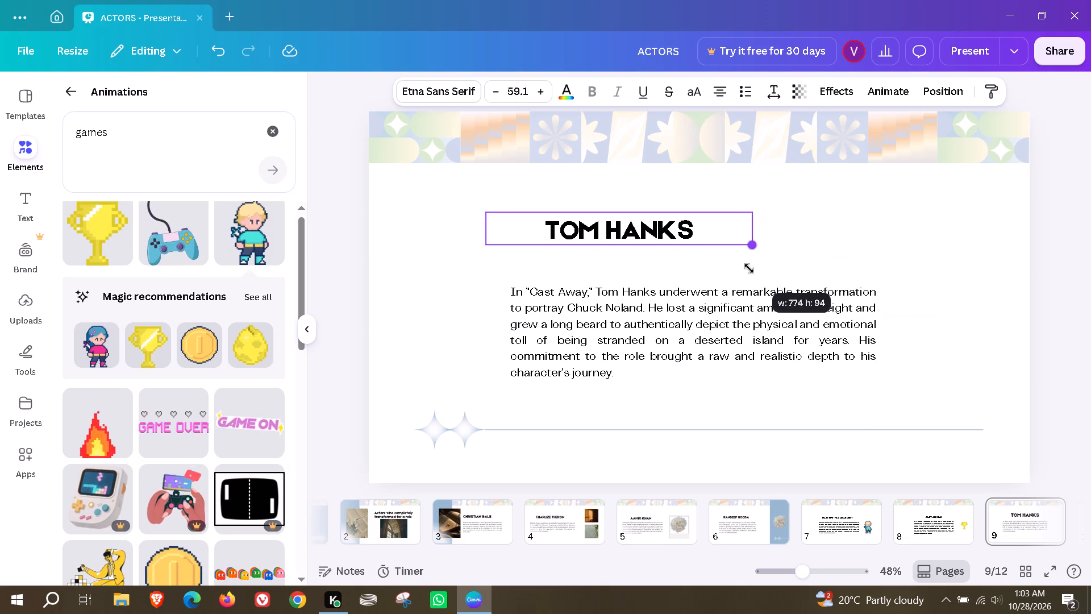
{"action": "left_click_drag", "start_coordinate": [749, 268], "coordinate": [718, 268]}
{"action": "left_click_drag", "start_coordinate": [808, 231], "coordinate": [803, 231]}
{"action": "left_click_drag", "start_coordinate": [644, 229], "coordinate": [723, 248]}
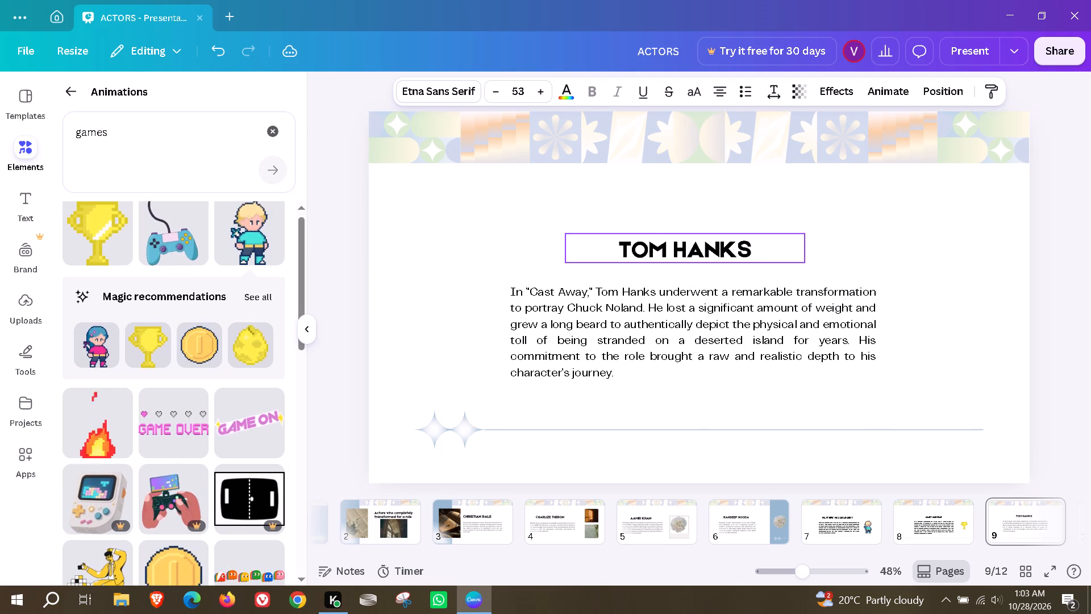
{"action": "left_click_drag", "start_coordinate": [723, 248], "coordinate": [728, 253]}
{"action": "left_click", "coordinate": [715, 314]}
{"action": "left_click", "coordinate": [807, 408]}
Add the pixel-art blond man in a teal shirt to page 9, shrink him, and place him beside the paragraph.
{"action": "scroll", "coordinate": [192, 396], "scroll_direction": "down", "scroll_amount": 2}
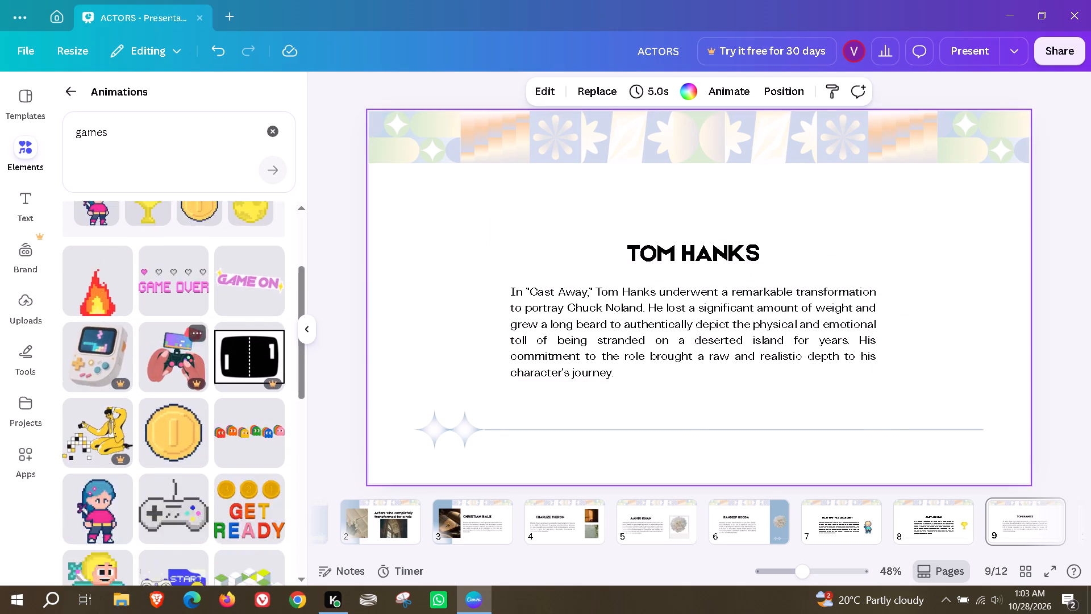
{"action": "scroll", "coordinate": [192, 396], "scroll_direction": "down", "scroll_amount": 2}
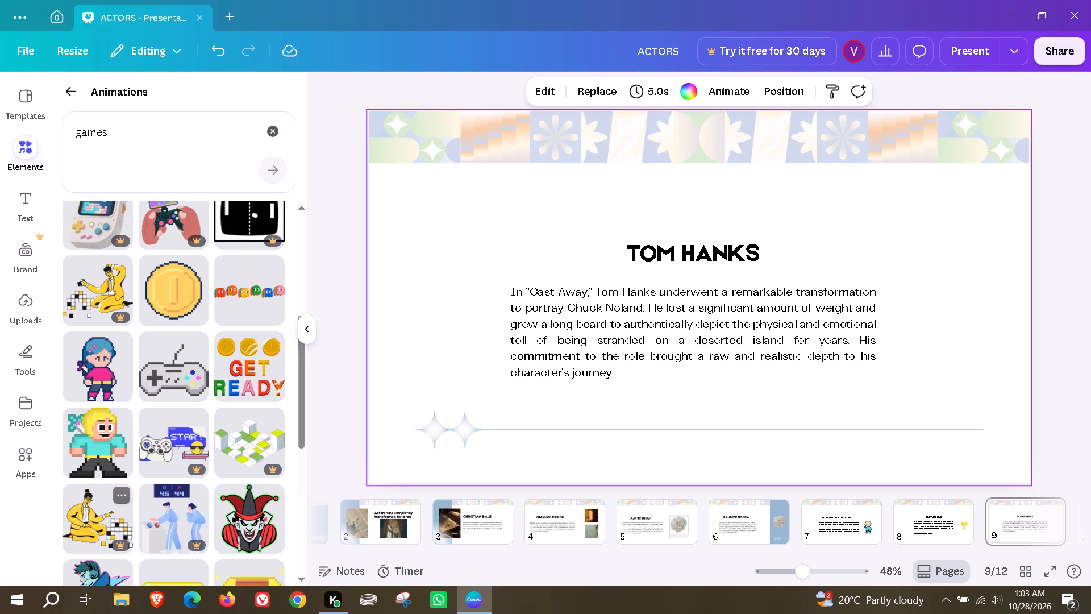
{"action": "left_click_drag", "start_coordinate": [100, 451], "coordinate": [757, 202]}
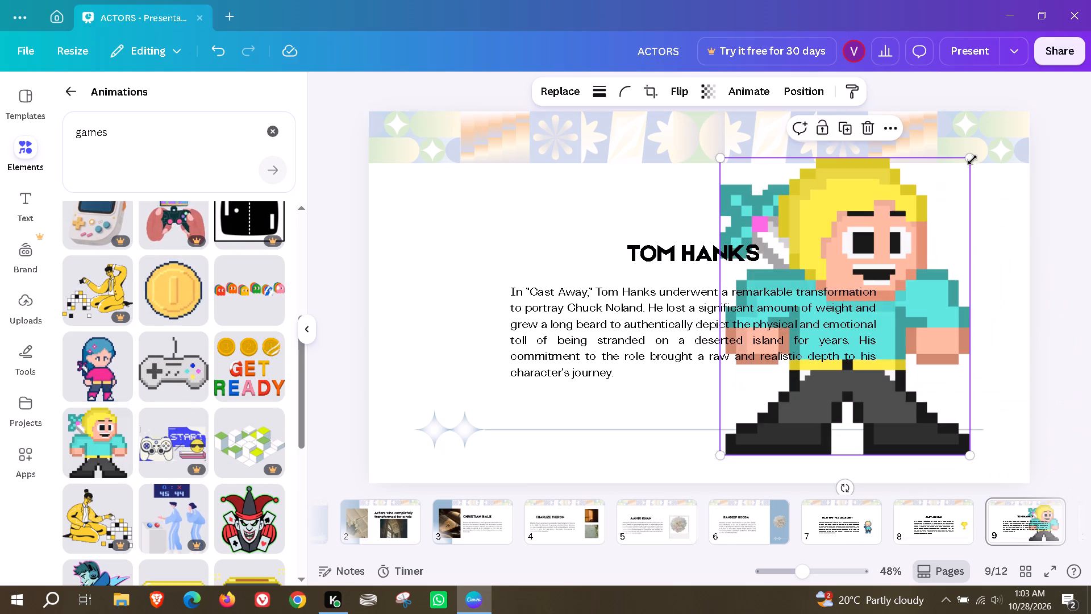
{"action": "left_click_drag", "start_coordinate": [969, 160], "coordinate": [790, 350]}
{"action": "left_click_drag", "start_coordinate": [747, 414], "coordinate": [942, 327]}
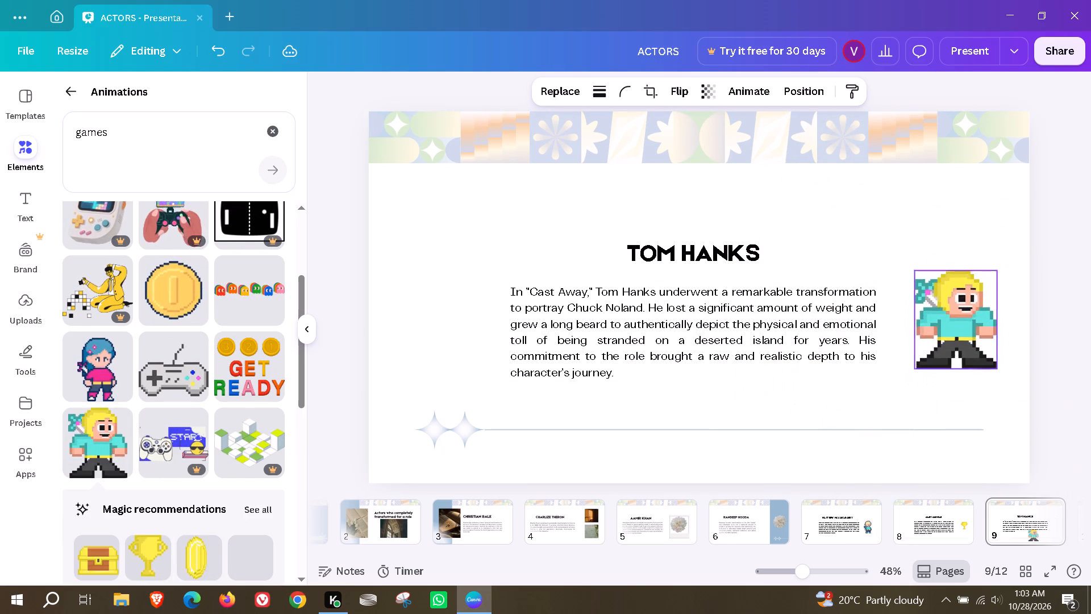
{"action": "left_click_drag", "start_coordinate": [942, 327], "coordinate": [941, 328]}
{"action": "left_click", "coordinate": [817, 410]}
Shift page 10's text off-centre to free one side, with the ROBERT DE NIRO heading at font size 46.4 just above the paragraph.
{"action": "scroll", "coordinate": [996, 530], "scroll_direction": "down", "scroll_amount": 3}
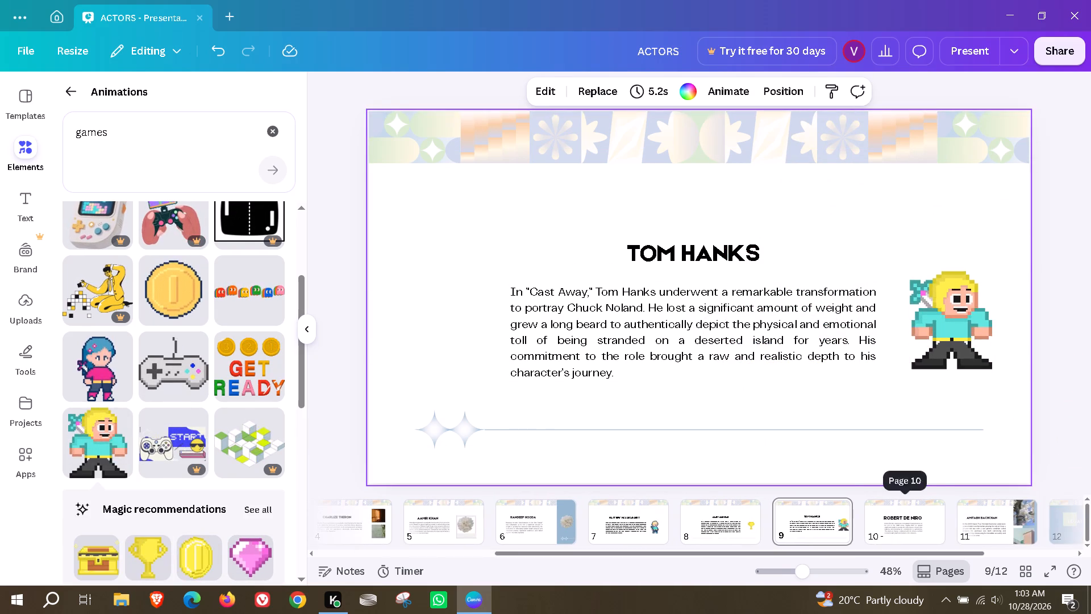
{"action": "left_click", "coordinate": [882, 533]}
{"action": "left_click_drag", "start_coordinate": [650, 353], "coordinate": [529, 368]}
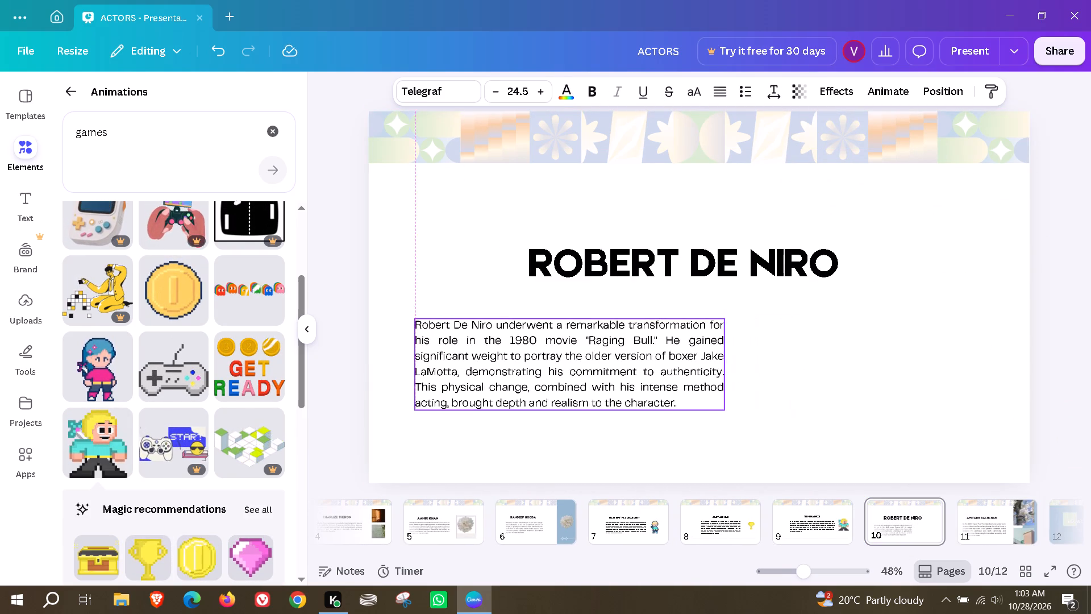
{"action": "left_click_drag", "start_coordinate": [529, 368], "coordinate": [554, 368]}
{"action": "left_click_drag", "start_coordinate": [718, 244], "coordinate": [584, 247]}
{"action": "left_click_drag", "start_coordinate": [729, 288], "coordinate": [672, 285]}
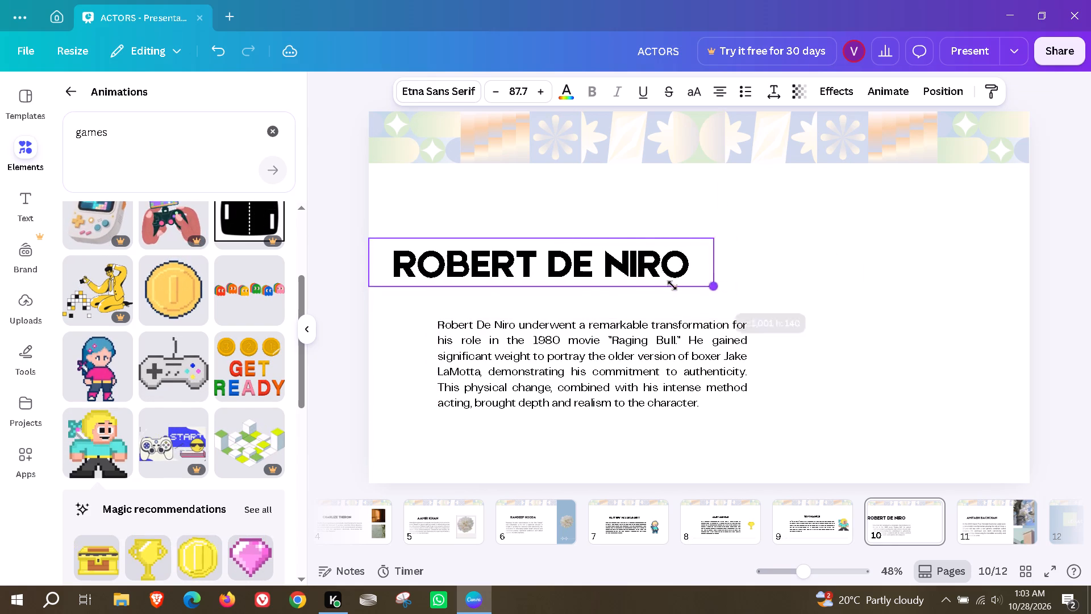
{"action": "left_click_drag", "start_coordinate": [672, 285], "coordinate": [549, 274]}
{"action": "left_click_drag", "start_coordinate": [495, 251], "coordinate": [615, 271]}
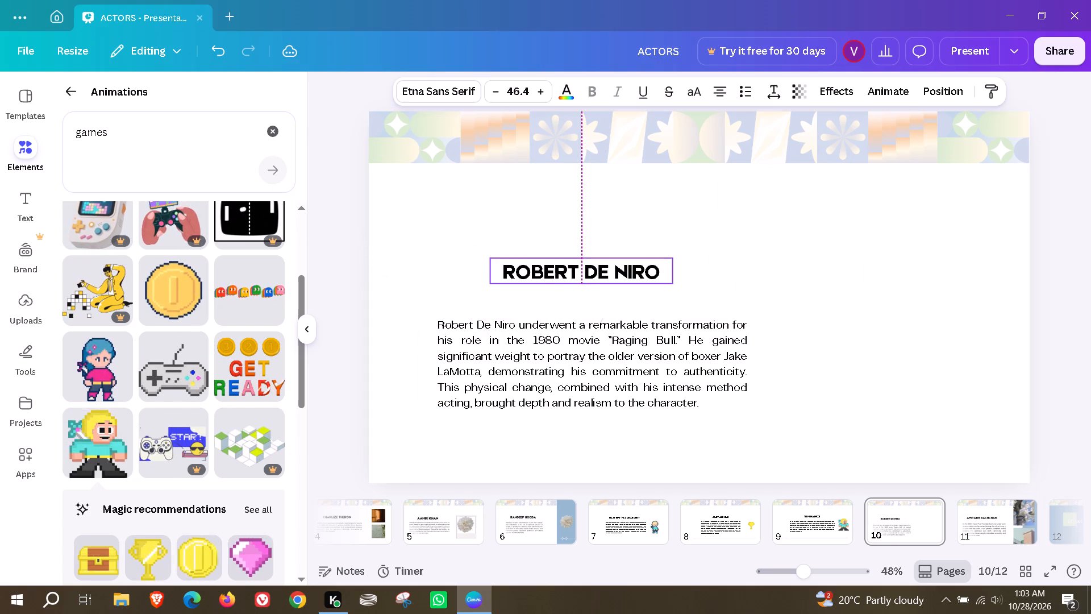
{"action": "left_click_drag", "start_coordinate": [618, 363], "coordinate": [616, 343]}
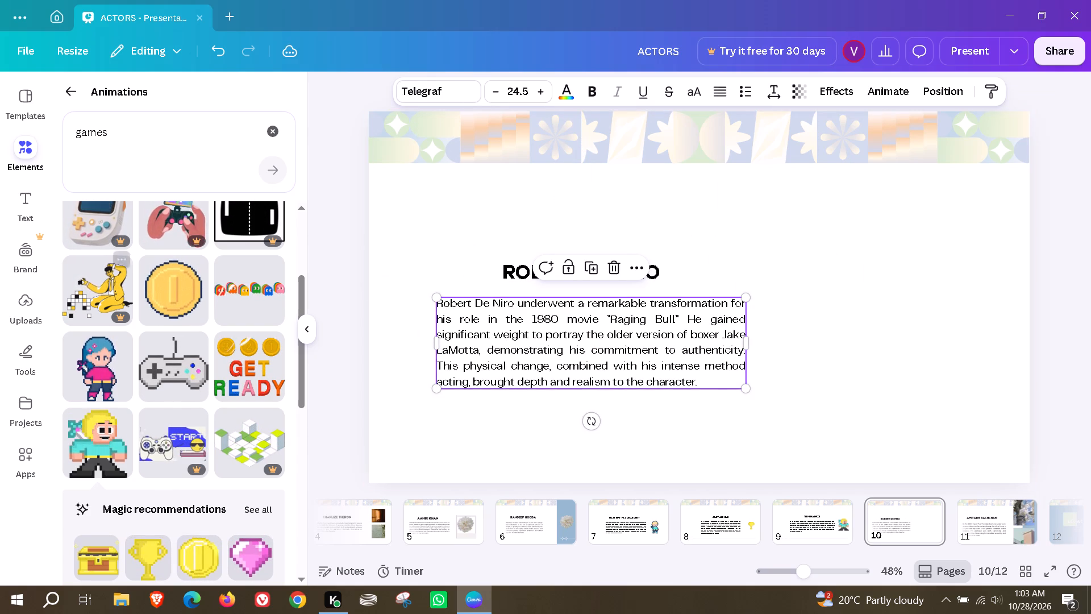
Add the Polaroid-style photo frame to page 10 in the empty space beside the paragraph.
{"action": "left_click", "coordinate": [65, 94]}
{"action": "scroll", "coordinate": [161, 465], "scroll_direction": "down", "scroll_amount": 4}
{"action": "left_click", "coordinate": [224, 472]}
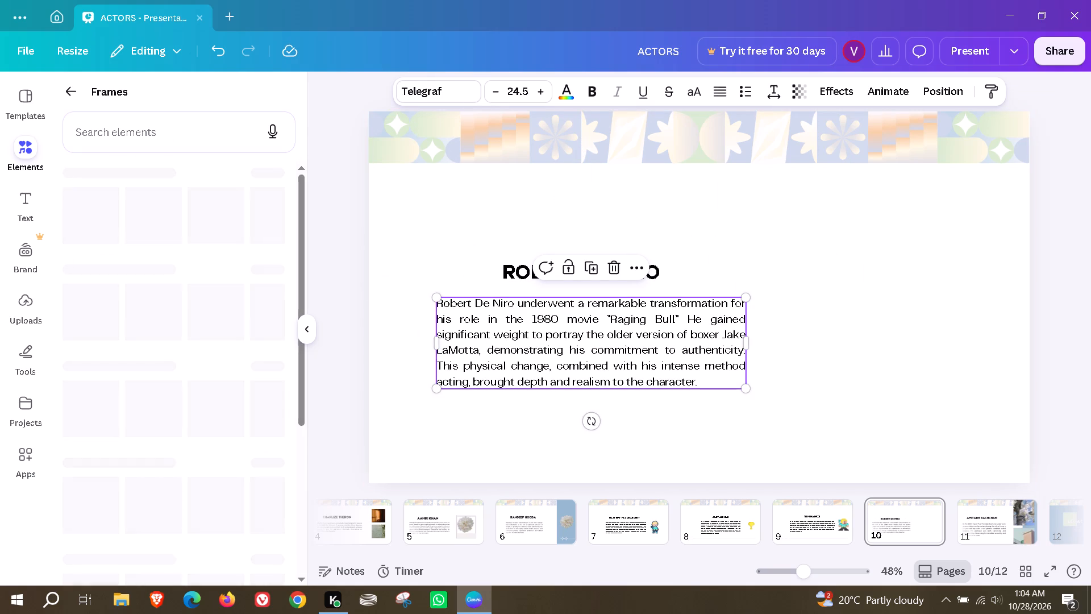
{"action": "left_click_drag", "start_coordinate": [95, 324], "coordinate": [859, 286]}
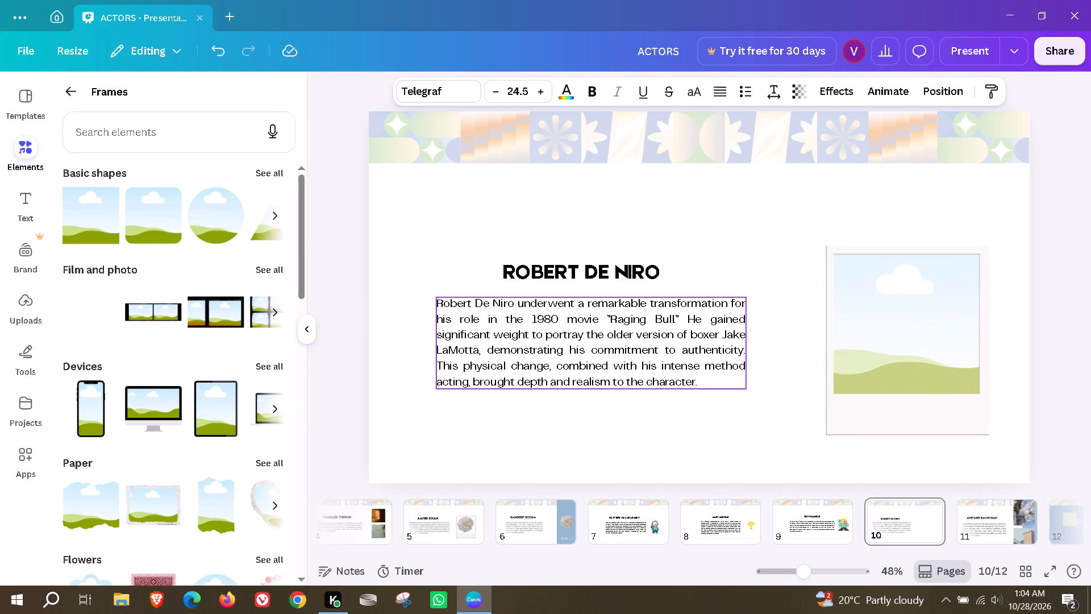
{"action": "left_click_drag", "start_coordinate": [859, 286], "coordinate": [843, 287]}
Search the photos for actor and fill page 10's Polaroid frame with the close-up of eyes behind a clapperboard.
{"action": "left_click", "coordinate": [68, 92]}
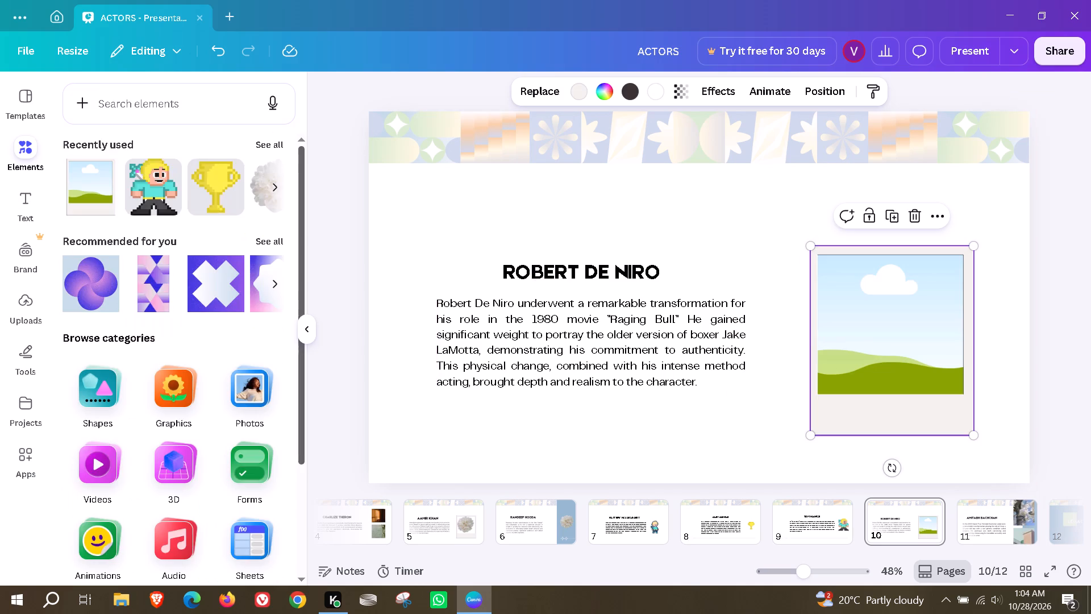
{"action": "left_click", "coordinate": [247, 375]}
{"action": "scroll", "coordinate": [238, 433], "scroll_direction": "down", "scroll_amount": 20}
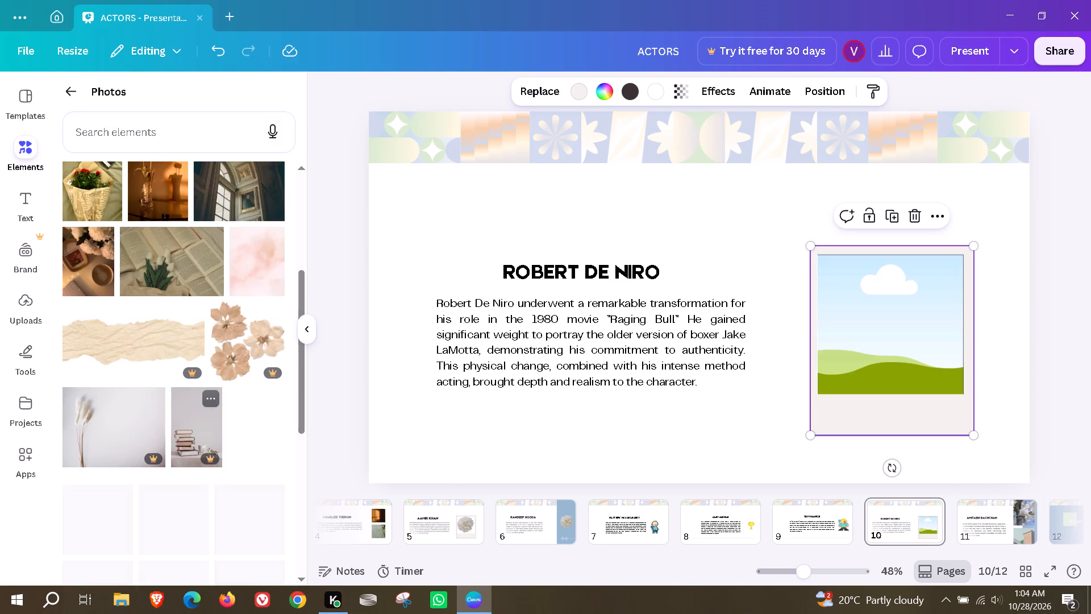
{"action": "scroll", "coordinate": [211, 456], "scroll_direction": "down", "scroll_amount": 14}
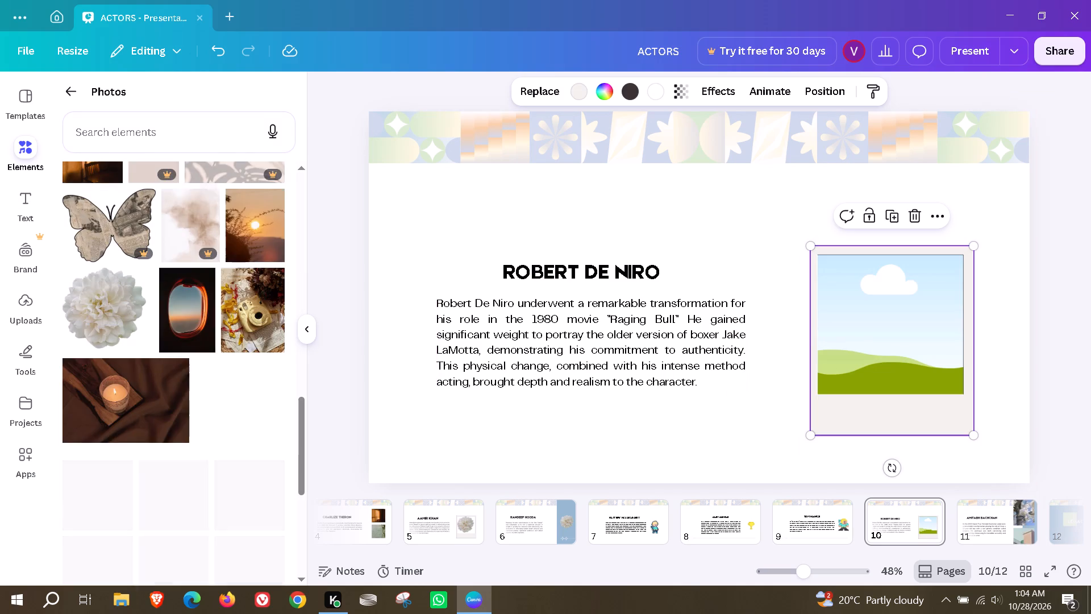
{"action": "left_click", "coordinate": [162, 131]}
{"action": "type", "text": "actor"}
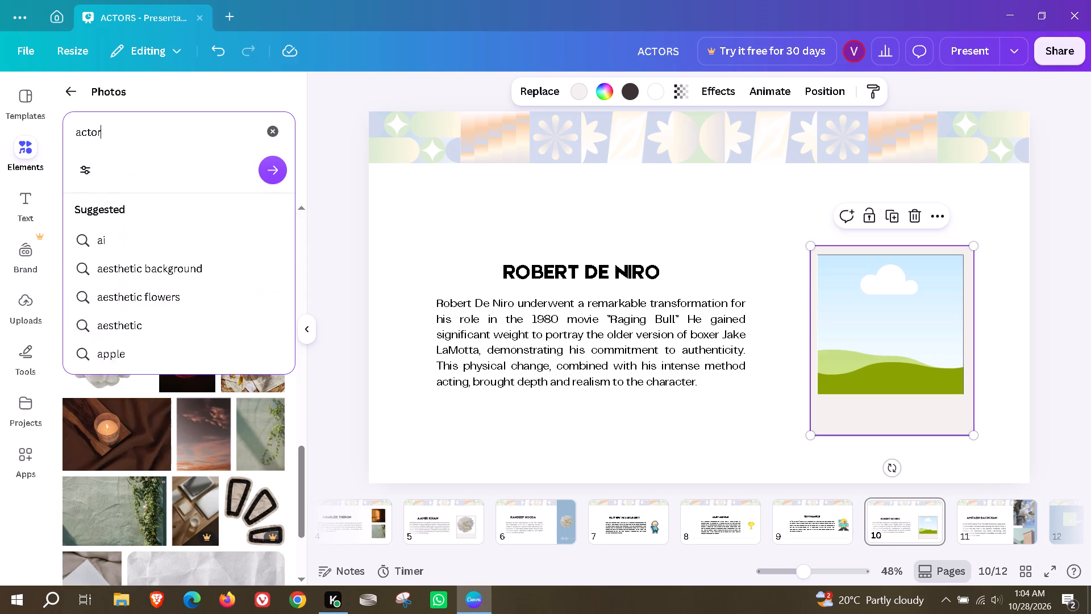
{"action": "key", "text": "Return"}
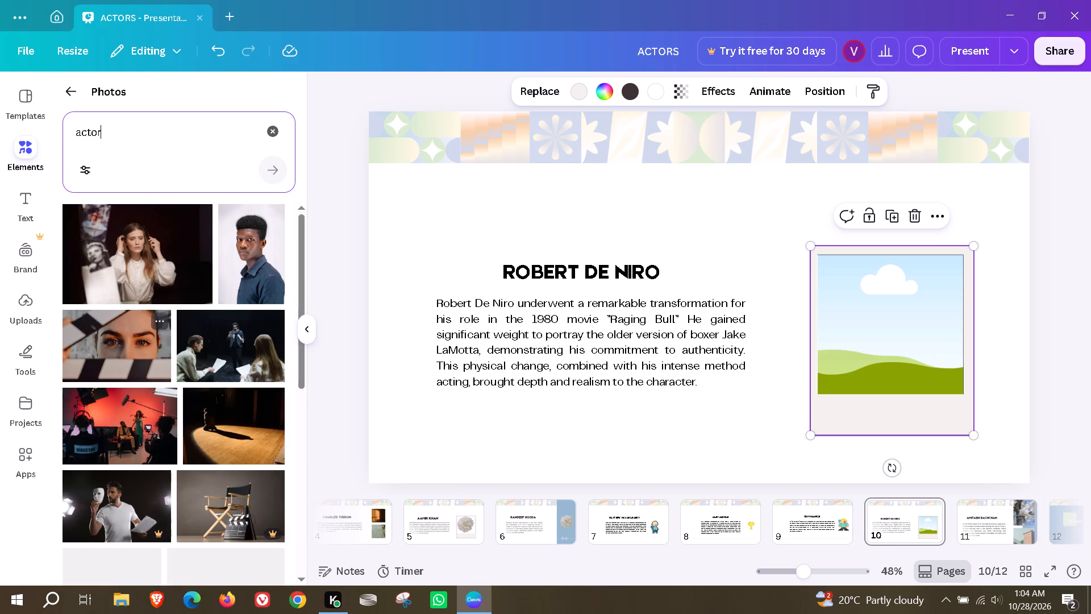
{"action": "left_click_drag", "start_coordinate": [97, 365], "coordinate": [884, 301]}
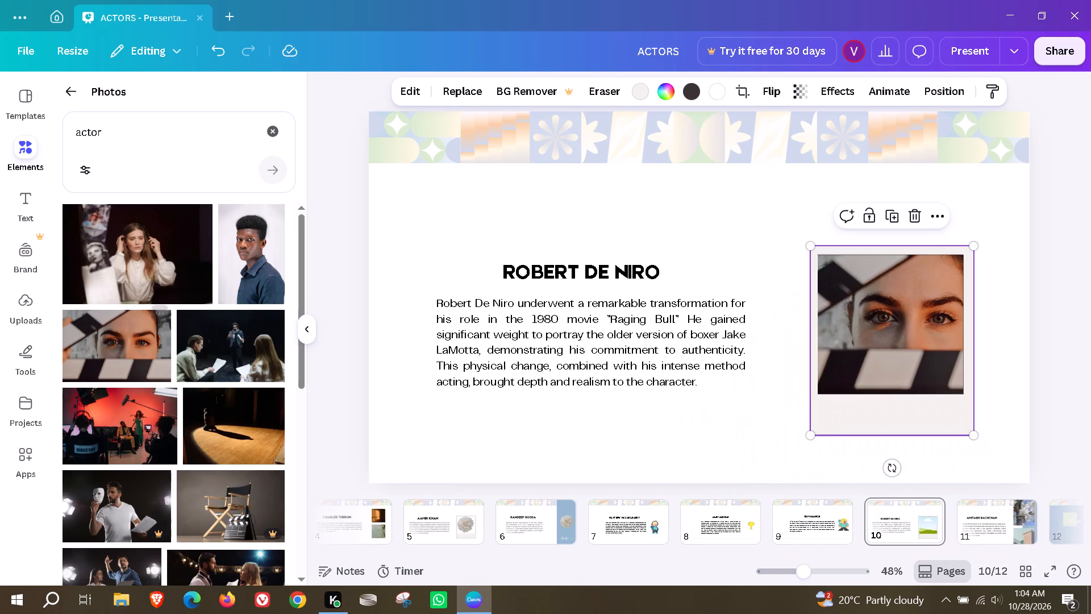
{"action": "left_click", "coordinate": [680, 429]}
{"action": "left_click", "coordinate": [74, 102]}
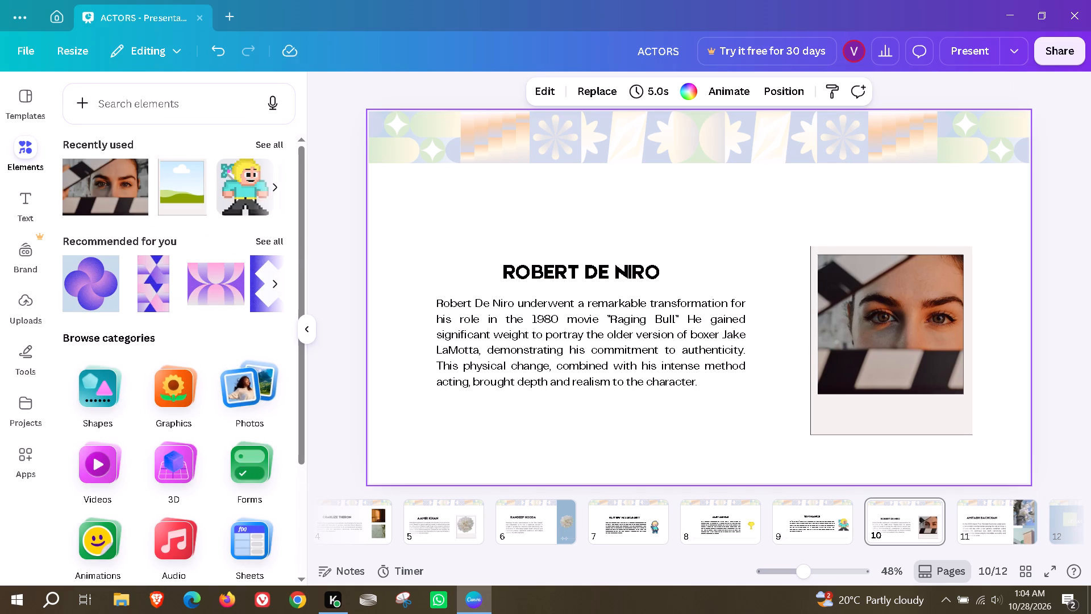
On page 11, shrink the AMITABH BACHCHAN heading and centre it just above the paragraph, with the paragraph reduced to font size 26.4.
{"action": "scroll", "coordinate": [965, 529], "scroll_direction": "down", "scroll_amount": 3}
{"action": "left_click", "coordinate": [861, 520]}
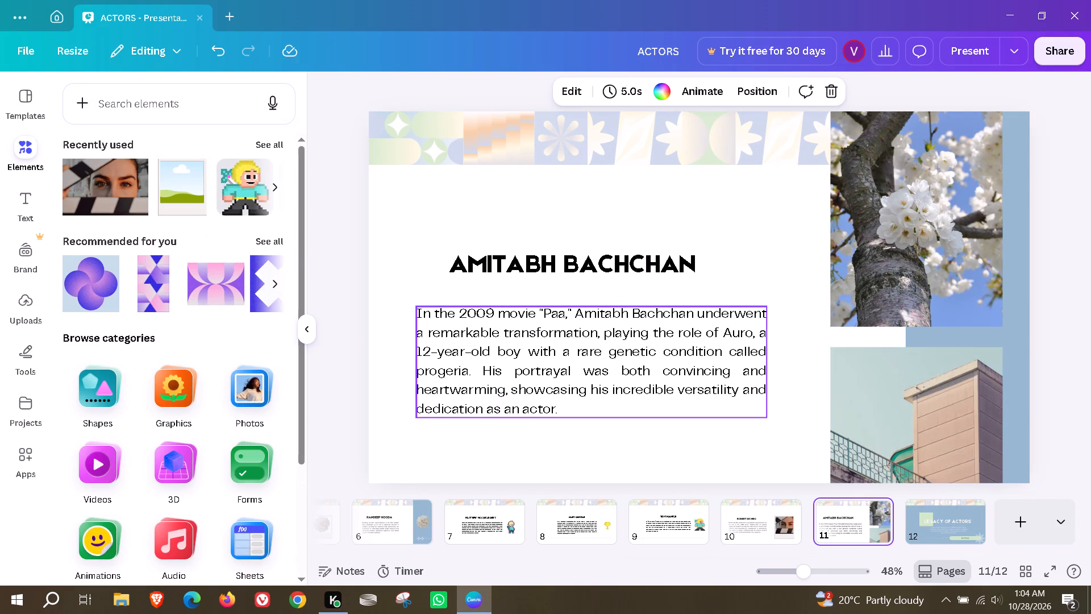
{"action": "left_click", "coordinate": [558, 267]}
{"action": "left_click_drag", "start_coordinate": [716, 280], "coordinate": [696, 280]}
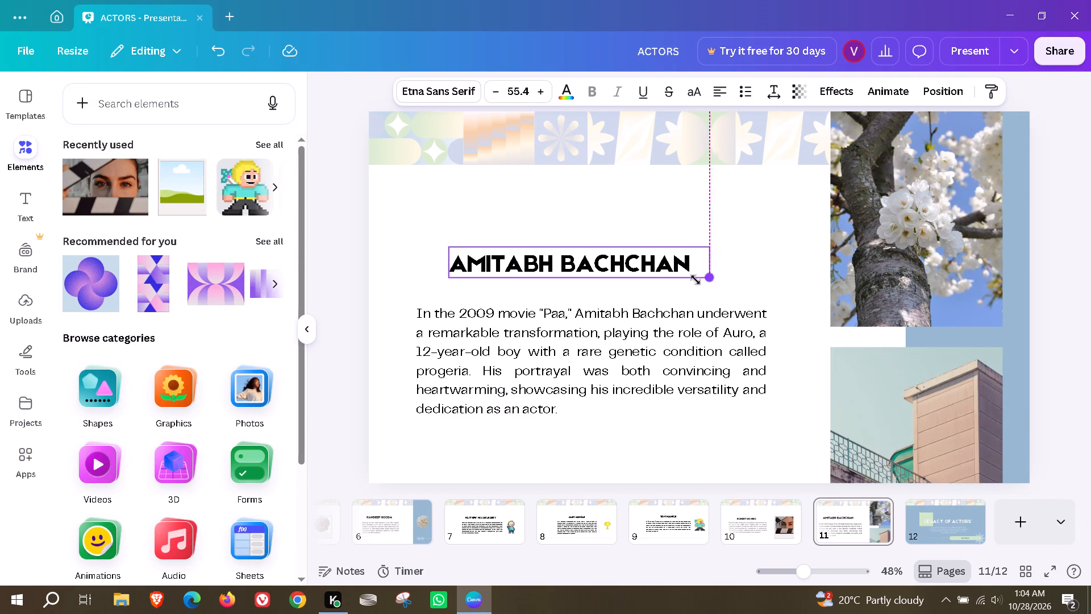
{"action": "left_click_drag", "start_coordinate": [696, 280], "coordinate": [649, 281]}
{"action": "left_click_drag", "start_coordinate": [571, 256], "coordinate": [613, 264]}
{"action": "left_click_drag", "start_coordinate": [626, 349], "coordinate": [627, 334]}
{"action": "left_click_drag", "start_coordinate": [766, 402], "coordinate": [728, 385]}
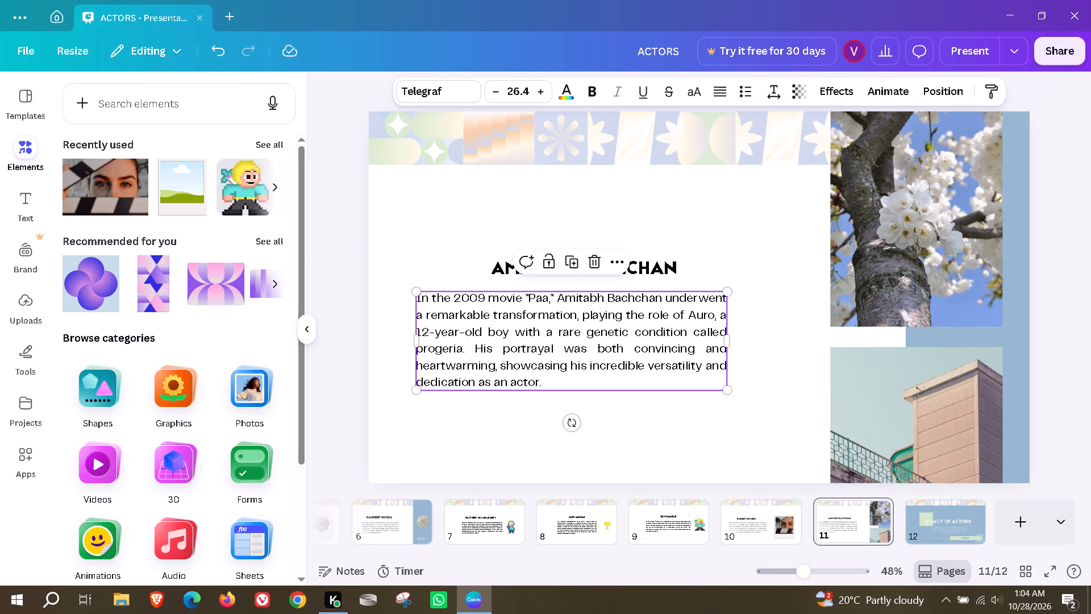
{"action": "left_click_drag", "start_coordinate": [630, 351], "coordinate": [645, 358]}
{"action": "left_click", "coordinate": [681, 435]}
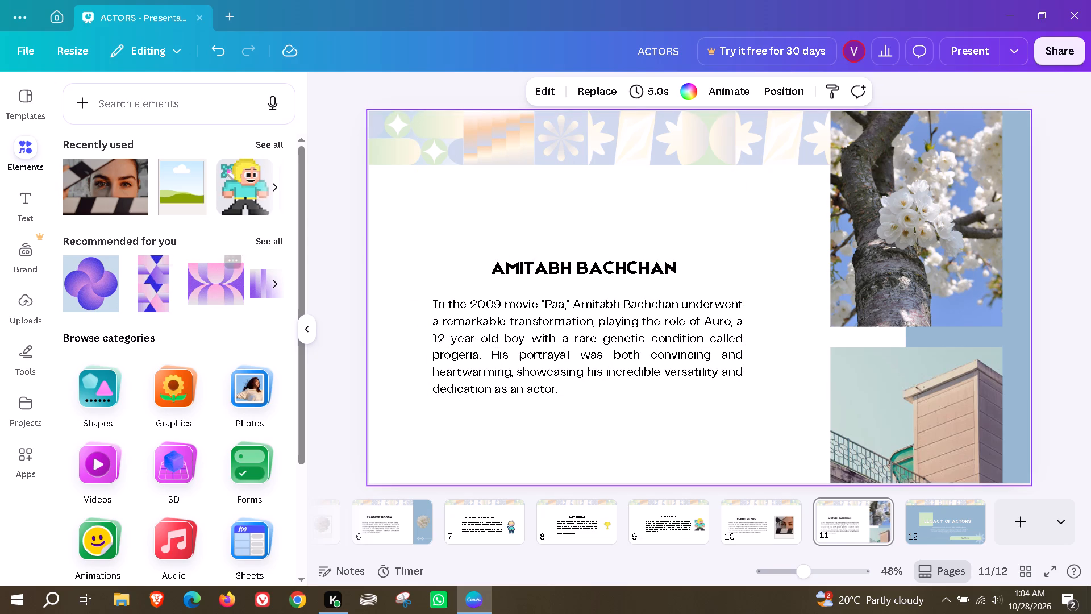
Fill page 11's upper frame with the trending photo of tulips on open books and the lower frame with the coffee cup and flowers.
{"action": "left_click", "coordinate": [266, 388]}
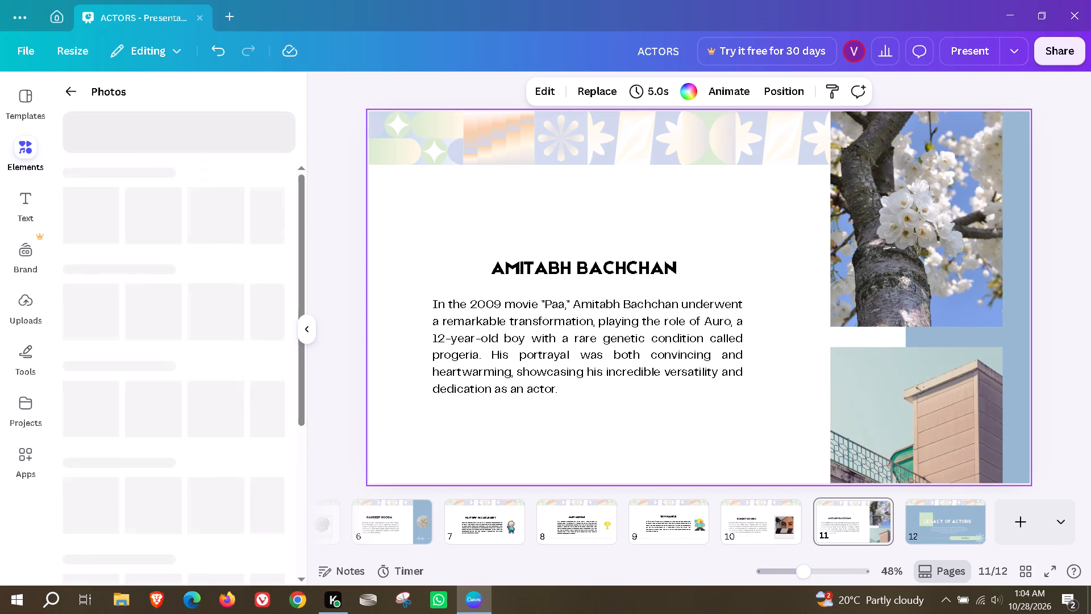
{"action": "scroll", "coordinate": [238, 345], "scroll_direction": "down", "scroll_amount": 5}
{"action": "scroll", "coordinate": [234, 346], "scroll_direction": "up", "scroll_amount": 2}
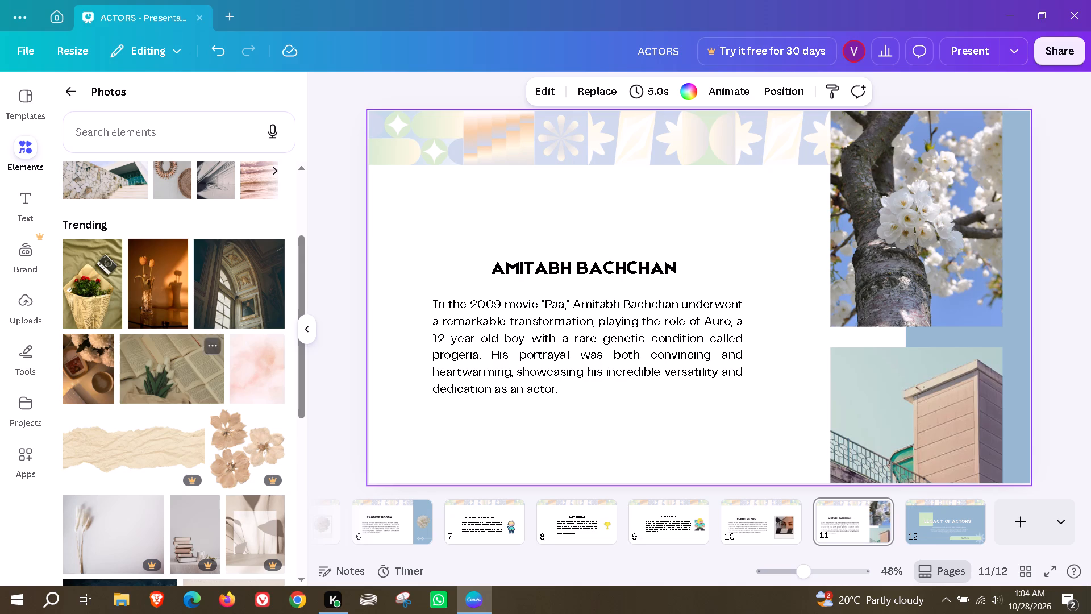
{"action": "left_click_drag", "start_coordinate": [145, 383], "coordinate": [851, 200]}
{"action": "left_click_drag", "start_coordinate": [91, 379], "coordinate": [918, 379]}
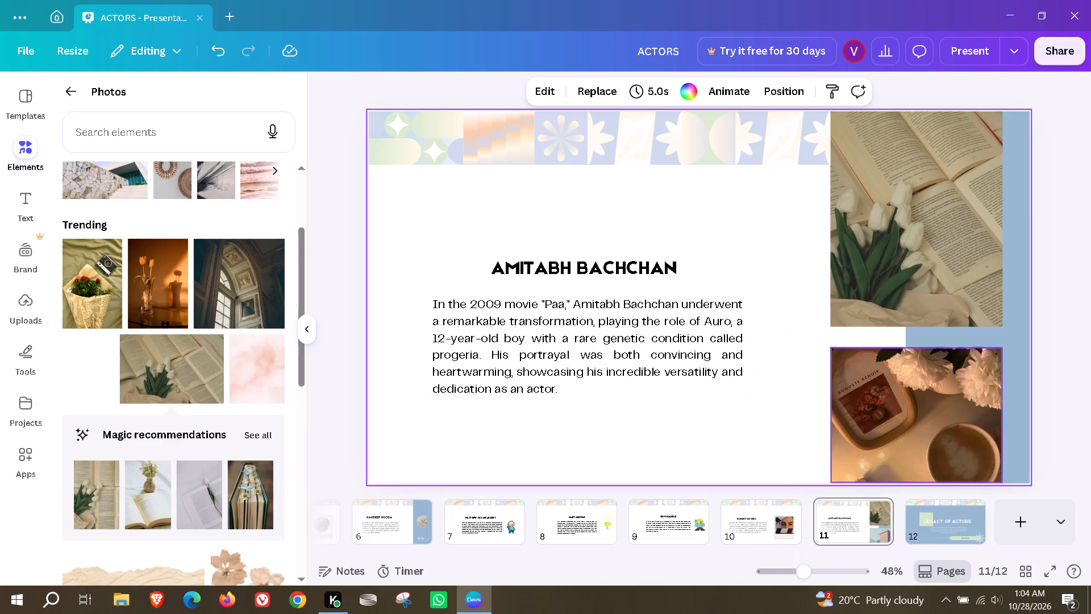
{"action": "left_click", "coordinate": [769, 430]}
Go to page 12 and browse the animation categories for a graphic that suits the closing page.
{"action": "scroll", "coordinate": [925, 532], "scroll_direction": "down", "scroll_amount": 1}
{"action": "left_click", "coordinate": [925, 529]}
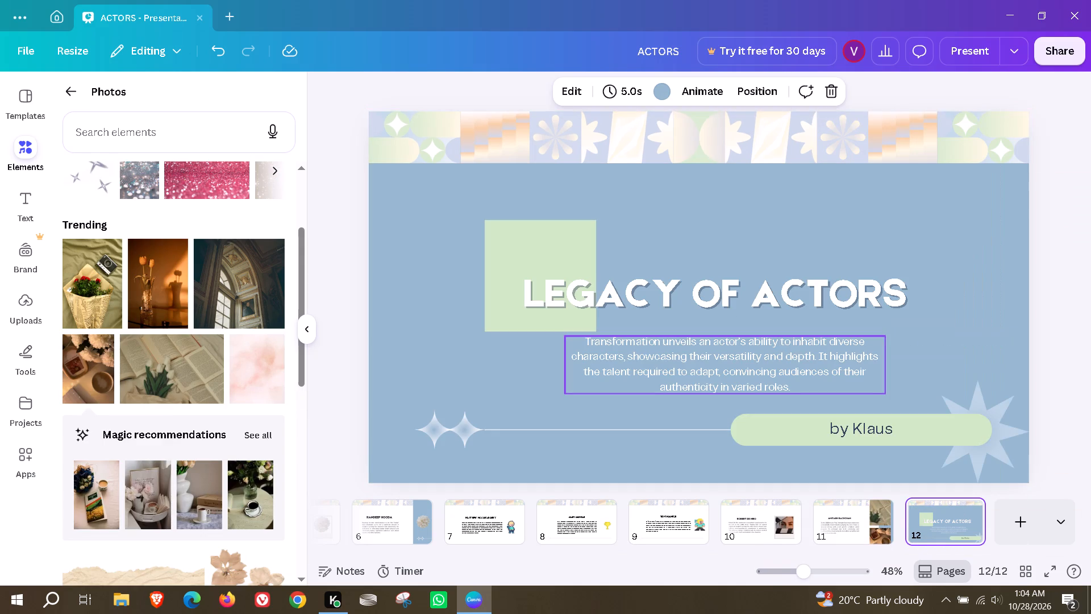
{"action": "left_click", "coordinate": [60, 89]}
{"action": "scroll", "coordinate": [112, 446], "scroll_direction": "down", "scroll_amount": 1}
{"action": "left_click", "coordinate": [105, 486]}
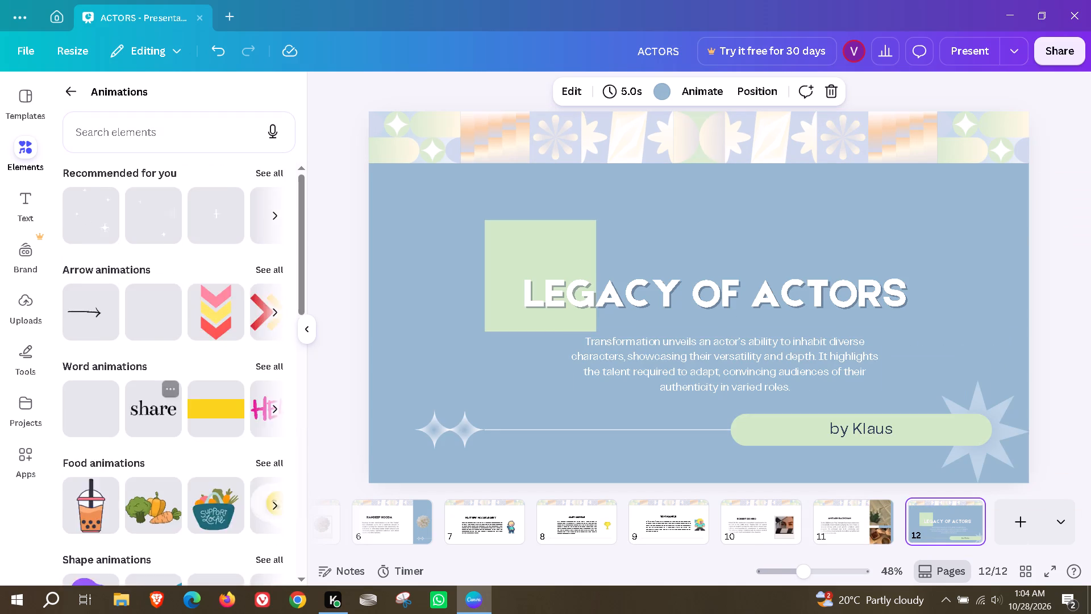
{"action": "scroll", "coordinate": [128, 417], "scroll_direction": "down", "scroll_amount": 7}
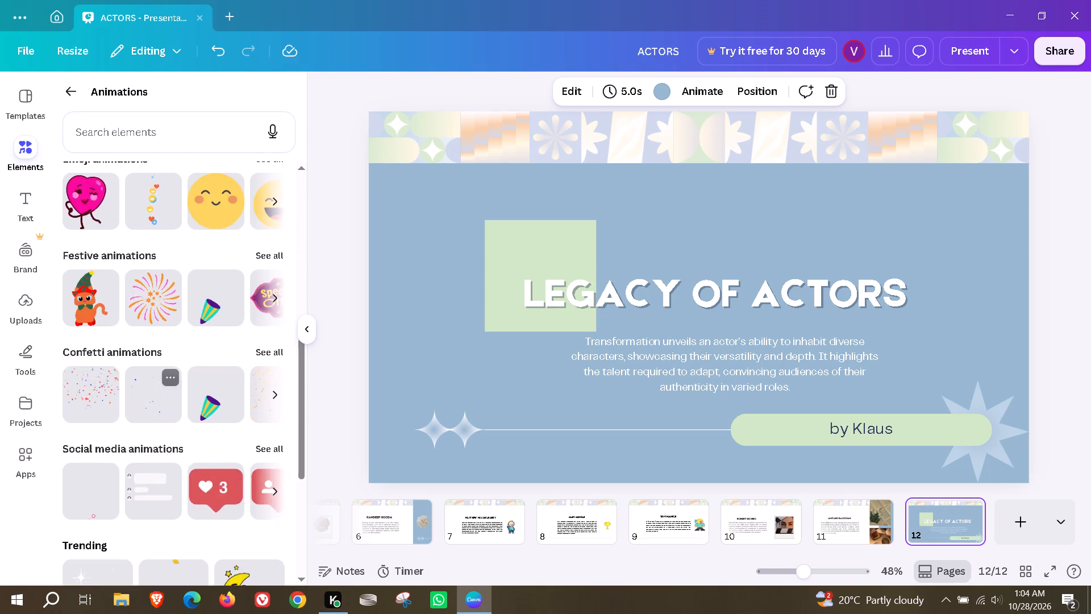
{"action": "scroll", "coordinate": [128, 417], "scroll_direction": "down", "scroll_amount": 4}
{"action": "scroll", "coordinate": [127, 416], "scroll_direction": "up", "scroll_amount": 5}
{"action": "scroll", "coordinate": [132, 180], "scroll_direction": "up", "scroll_amount": 3}
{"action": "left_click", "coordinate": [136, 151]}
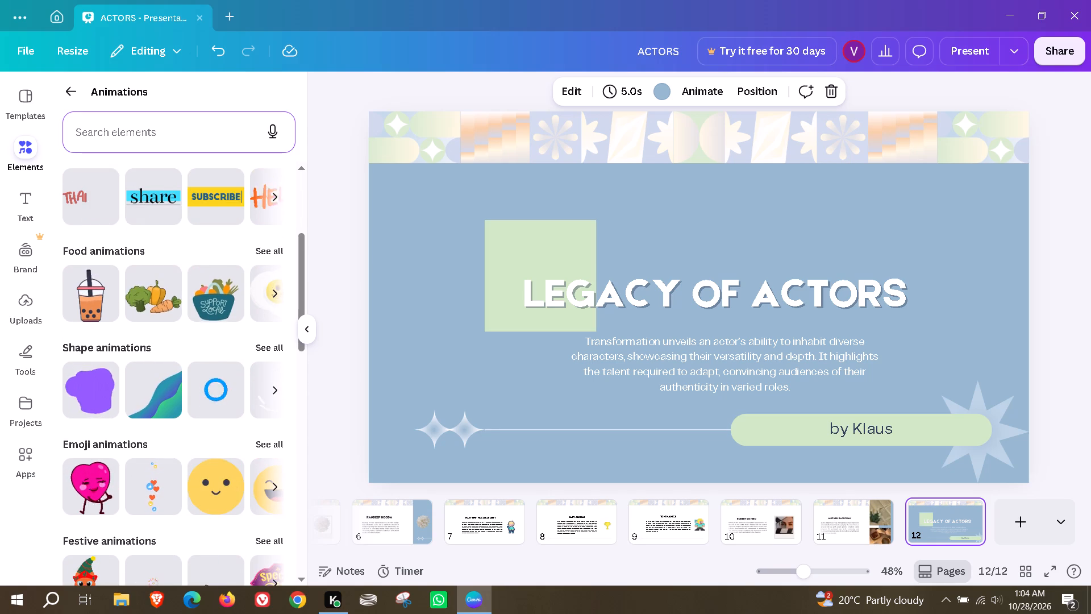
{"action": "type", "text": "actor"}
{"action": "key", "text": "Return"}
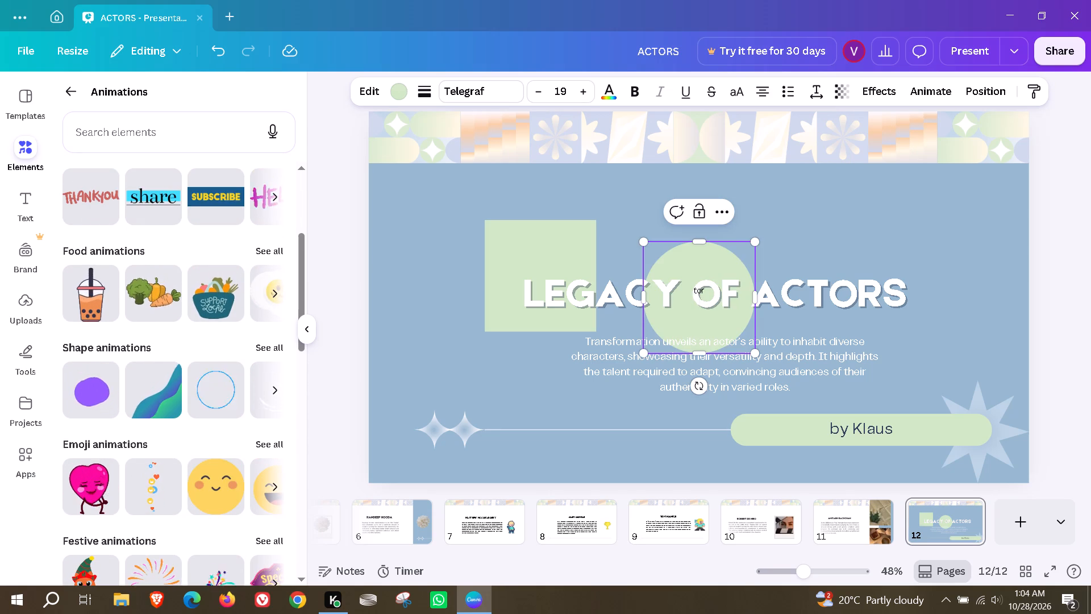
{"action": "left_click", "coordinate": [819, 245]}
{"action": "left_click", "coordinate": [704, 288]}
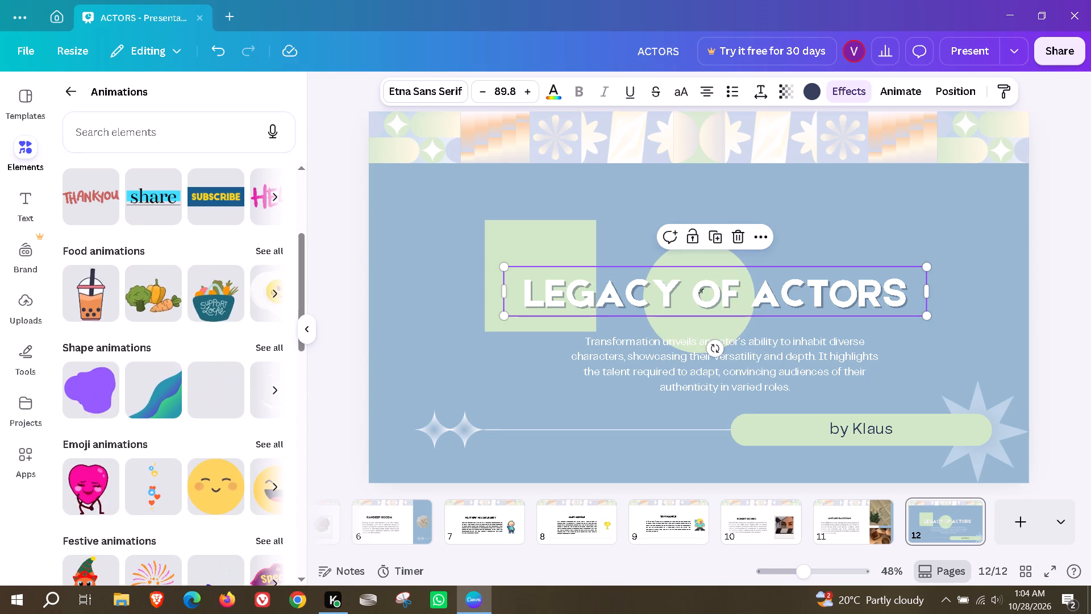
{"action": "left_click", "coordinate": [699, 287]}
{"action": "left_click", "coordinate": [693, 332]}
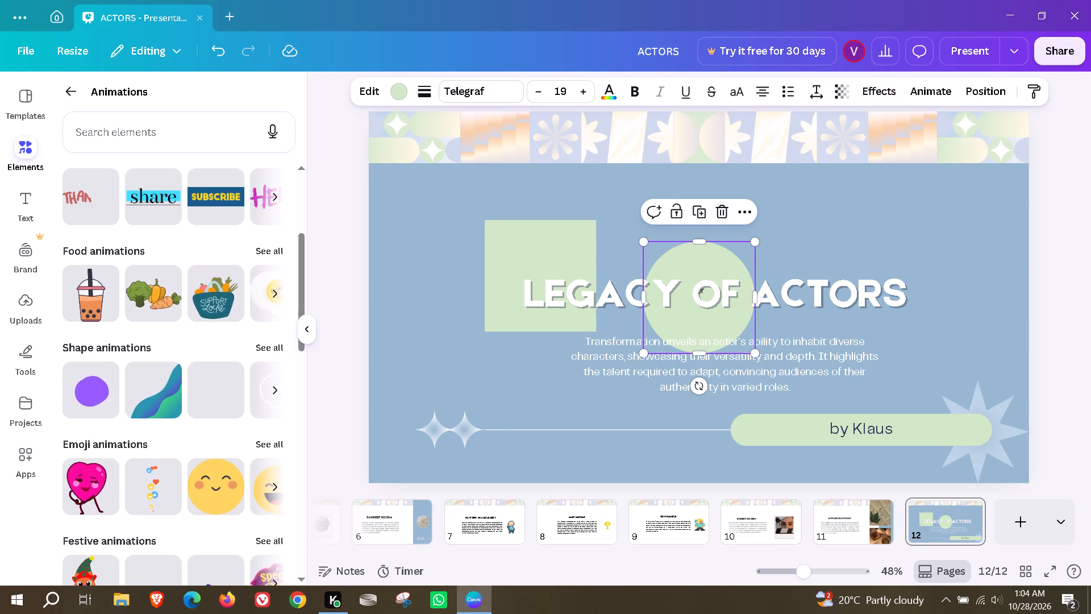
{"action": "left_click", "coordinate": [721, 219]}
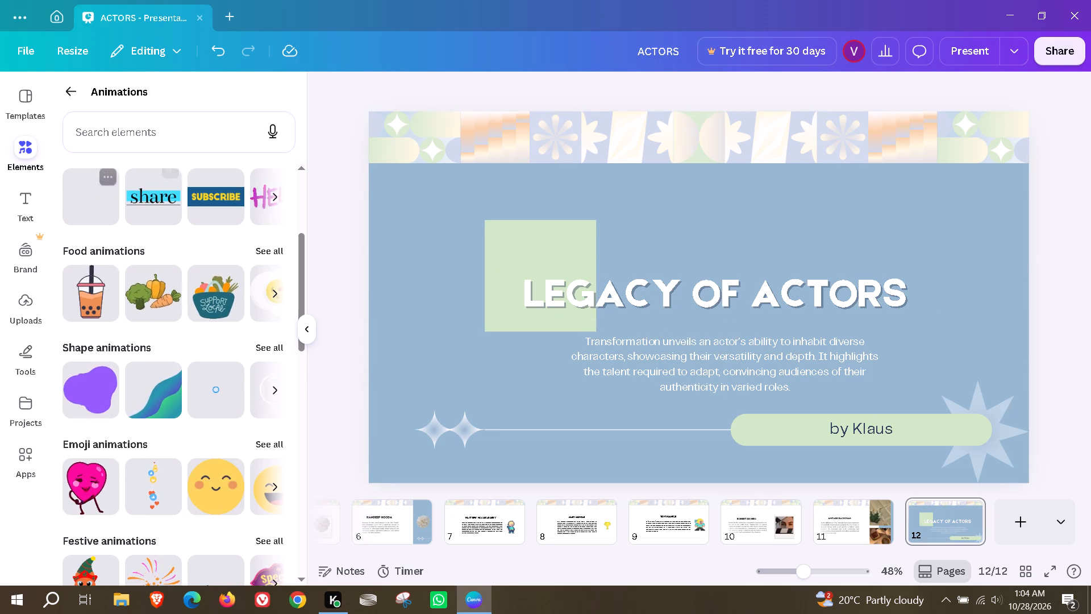
Search the animations for actor.
{"action": "left_click", "coordinate": [129, 124]}
{"action": "type", "text": "actor"}
{"action": "key", "text": "Return"}
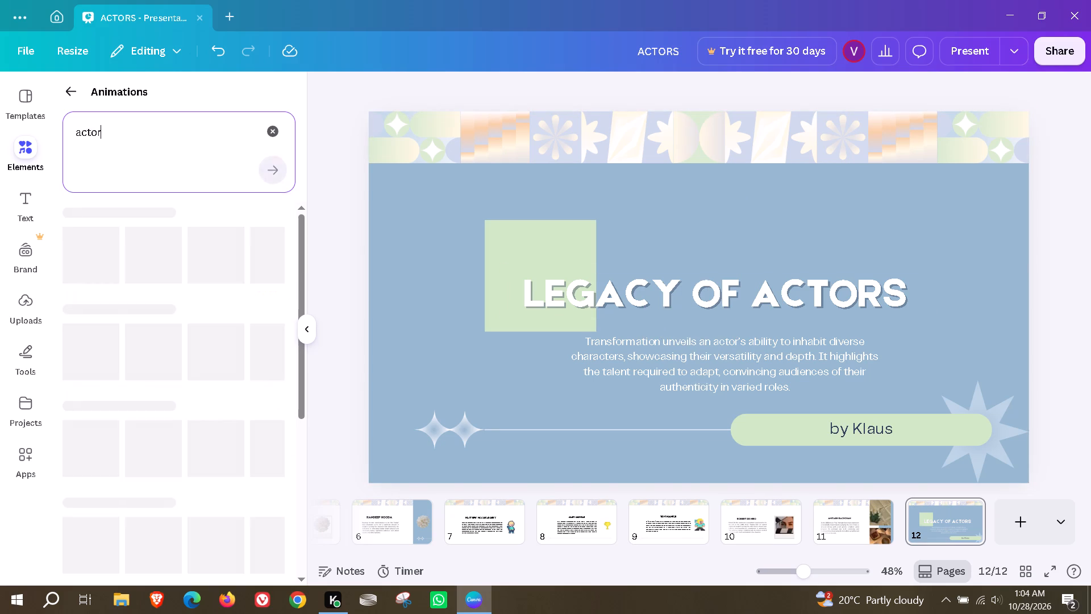
Search the animations for games and add the joker with playing cards to page 12, small and centred above the LEGACY OF ACTORS heading.
{"action": "left_click_drag", "start_coordinate": [131, 126], "coordinate": [79, 132]}
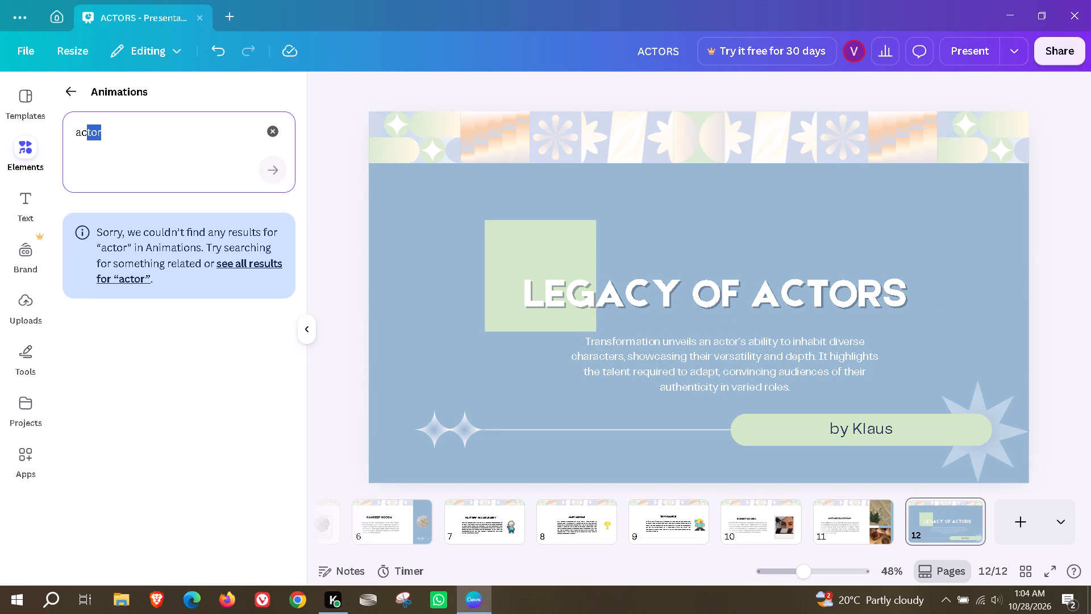
{"action": "left_click_drag", "start_coordinate": [79, 132], "coordinate": [68, 132]}
{"action": "type", "text": "games"}
{"action": "key", "text": "Return"}
{"action": "scroll", "coordinate": [174, 381], "scroll_direction": "down", "scroll_amount": 6}
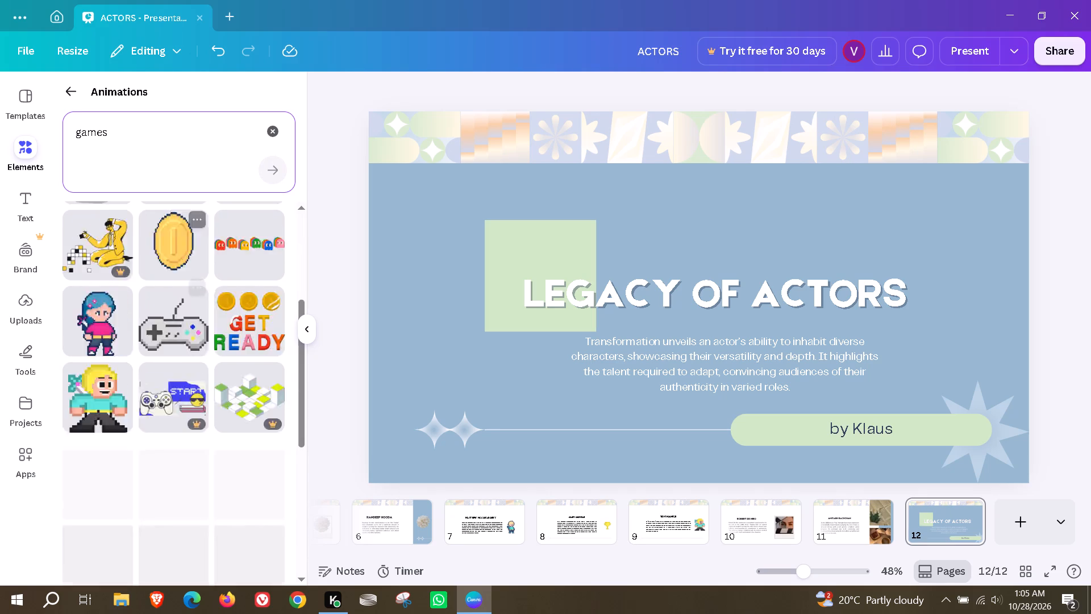
{"action": "scroll", "coordinate": [190, 431], "scroll_direction": "down", "scroll_amount": 2}
{"action": "left_click_drag", "start_coordinate": [258, 341], "coordinate": [639, 190]}
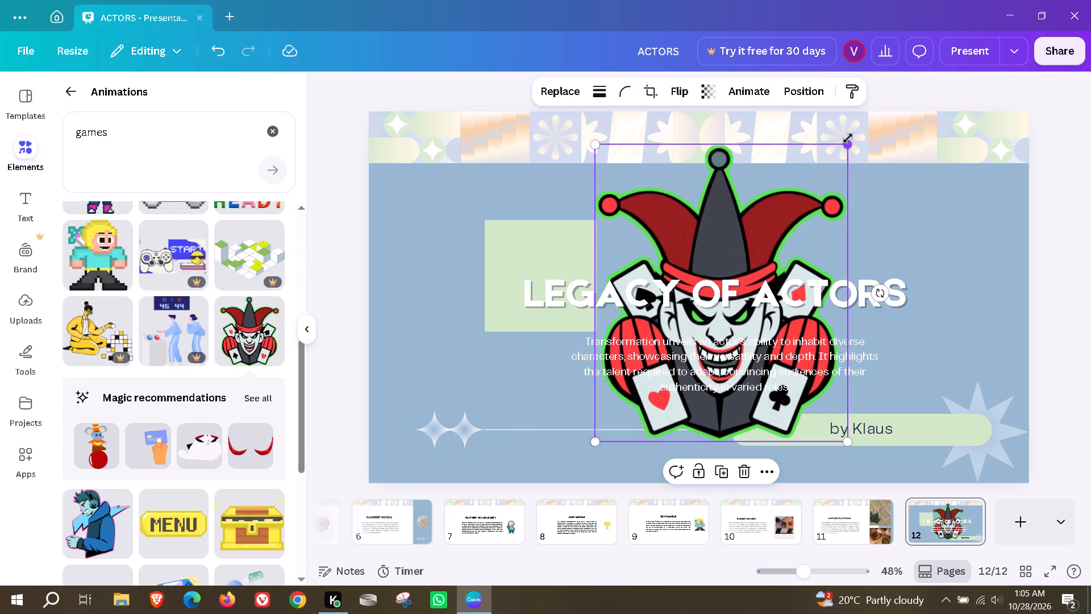
{"action": "left_click_drag", "start_coordinate": [848, 139], "coordinate": [671, 396]}
{"action": "left_click_drag", "start_coordinate": [617, 416], "coordinate": [771, 265]}
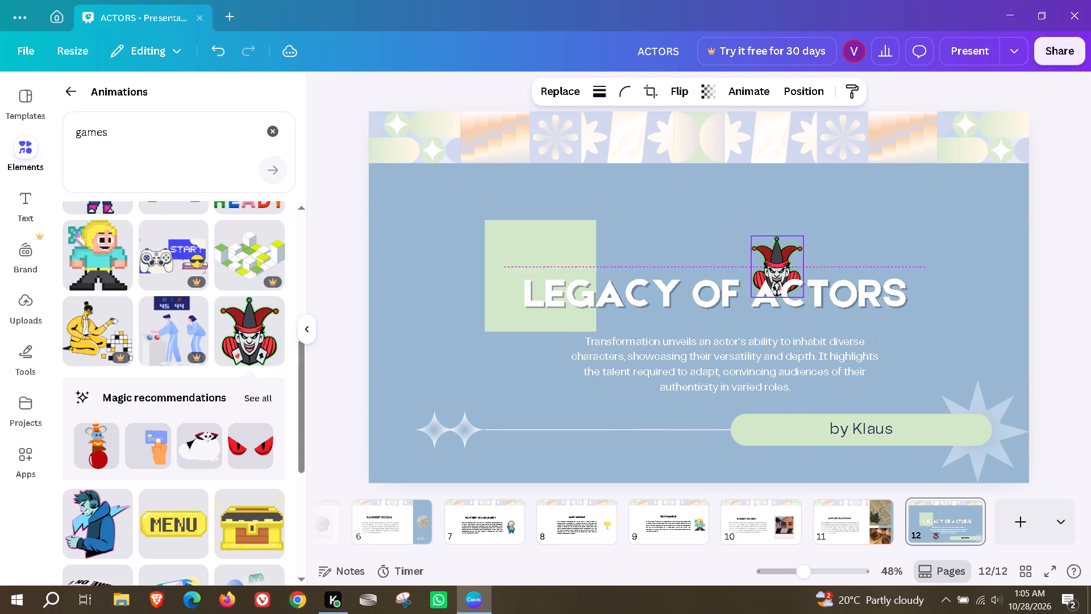
{"action": "left_click_drag", "start_coordinate": [771, 265], "coordinate": [707, 237]}
{"action": "left_click", "coordinate": [899, 250]}
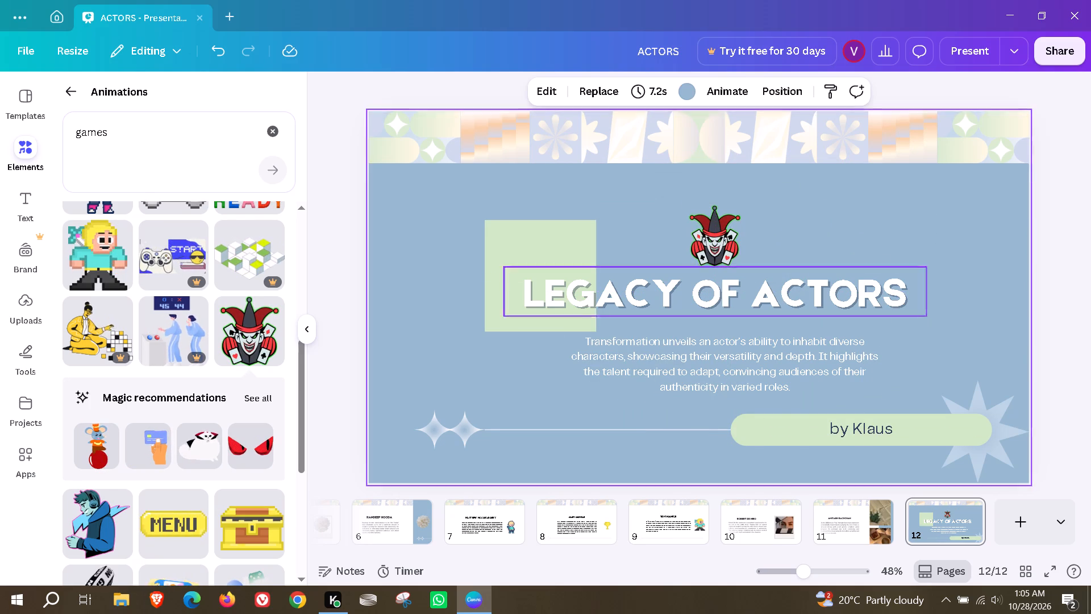
Review the presentation's pages from page 1 through page 12 to check the finished layouts.
{"action": "scroll", "coordinate": [869, 516], "scroll_direction": "down", "scroll_amount": 3}
{"action": "scroll", "coordinate": [715, 530], "scroll_direction": "up", "scroll_amount": 11}
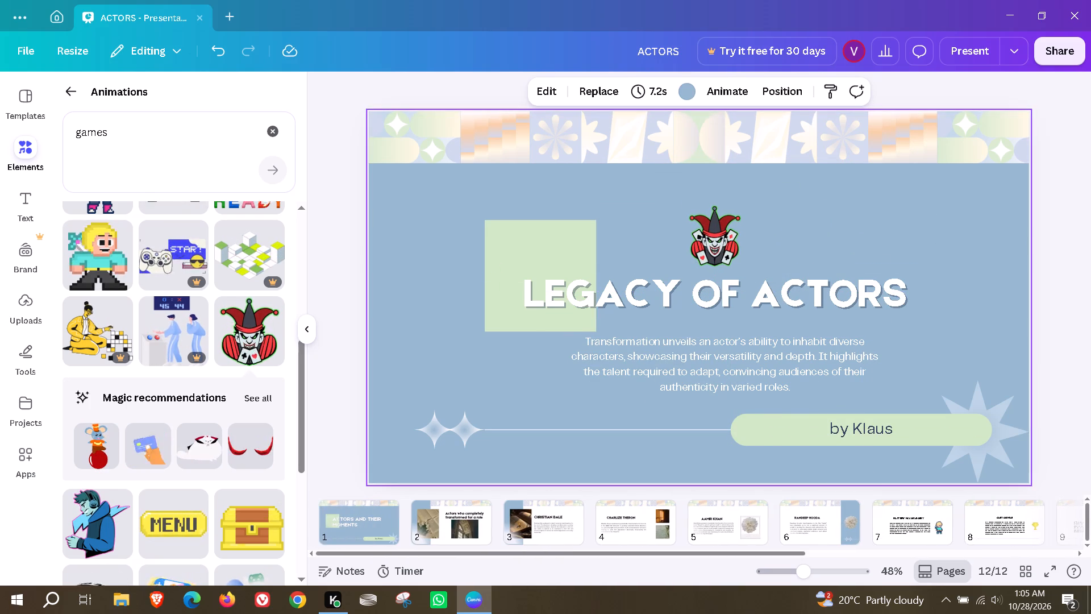
{"action": "left_click", "coordinate": [363, 512]}
{"action": "left_click", "coordinate": [465, 518]}
{"action": "left_click", "coordinate": [551, 518]}
{"action": "left_click", "coordinate": [667, 521]}
{"action": "left_click", "coordinate": [740, 524]}
{"action": "left_click", "coordinate": [811, 524]}
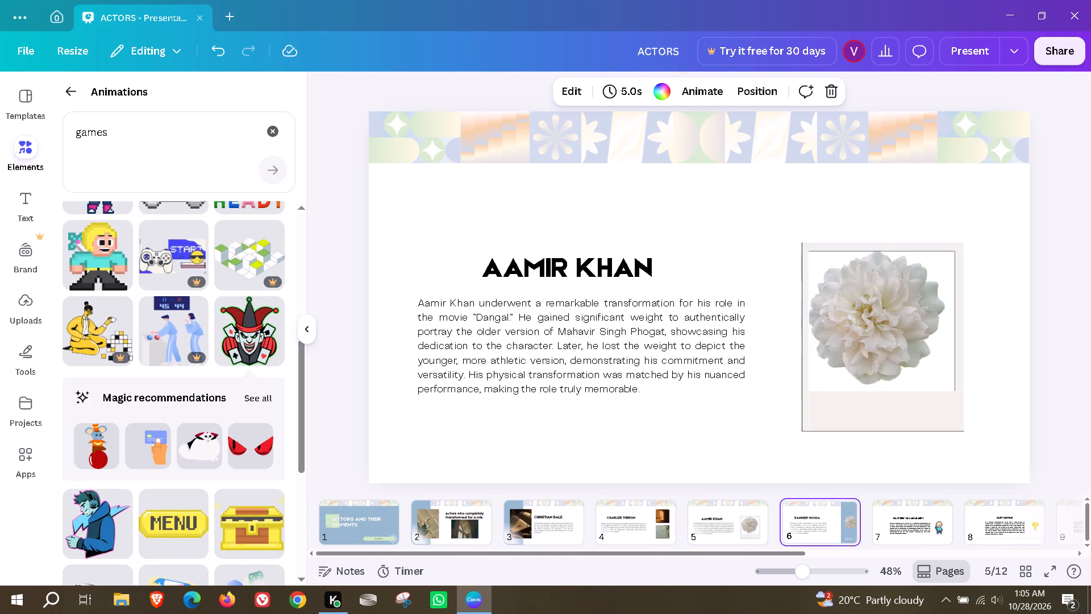
{"action": "scroll", "coordinate": [858, 393], "scroll_direction": "up", "scroll_amount": 4}
{"action": "scroll", "coordinate": [886, 505], "scroll_direction": "down", "scroll_amount": 4}
{"action": "left_click", "coordinate": [642, 516]}
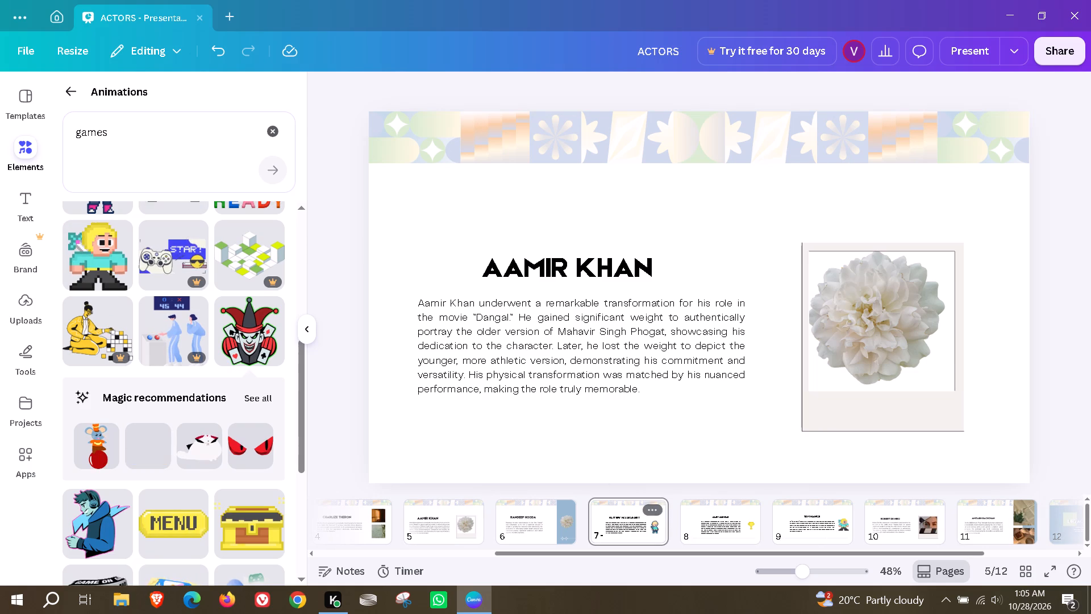
{"action": "left_click_drag", "start_coordinate": [526, 517], "coordinate": [533, 521]}
{"action": "left_click", "coordinate": [751, 536]}
{"action": "scroll", "coordinate": [826, 528], "scroll_direction": "down", "scroll_amount": 3}
{"action": "left_click", "coordinate": [654, 537]}
{"action": "left_click", "coordinate": [760, 530]}
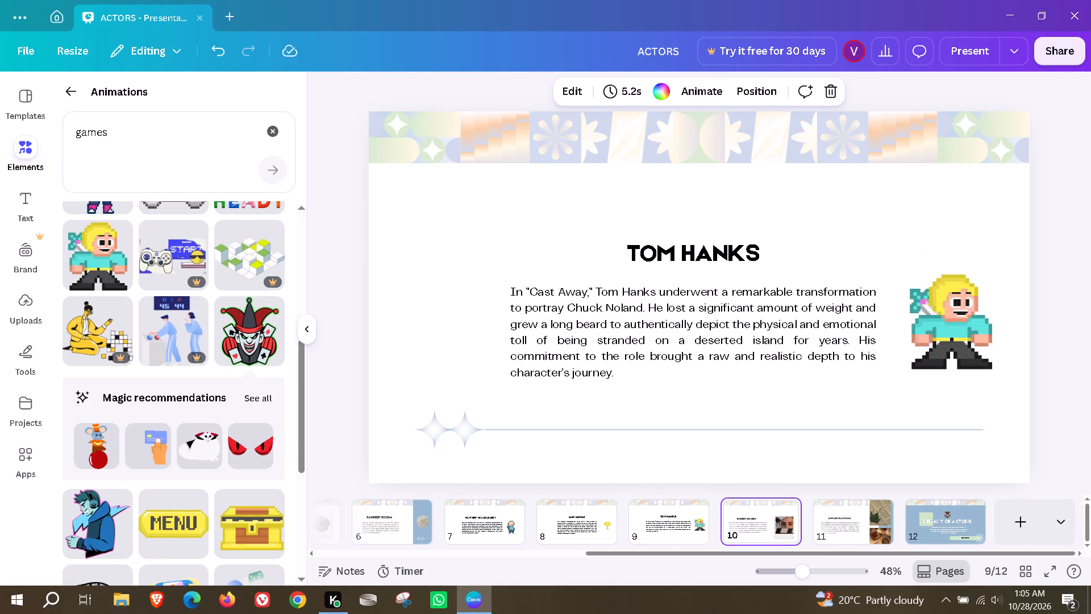
{"action": "left_click", "coordinate": [817, 524]}
{"action": "left_click", "coordinate": [928, 521]}
{"action": "scroll", "coordinate": [825, 538], "scroll_direction": "down", "scroll_amount": 1}
{"action": "scroll", "coordinate": [772, 540], "scroll_direction": "up", "scroll_amount": 13}
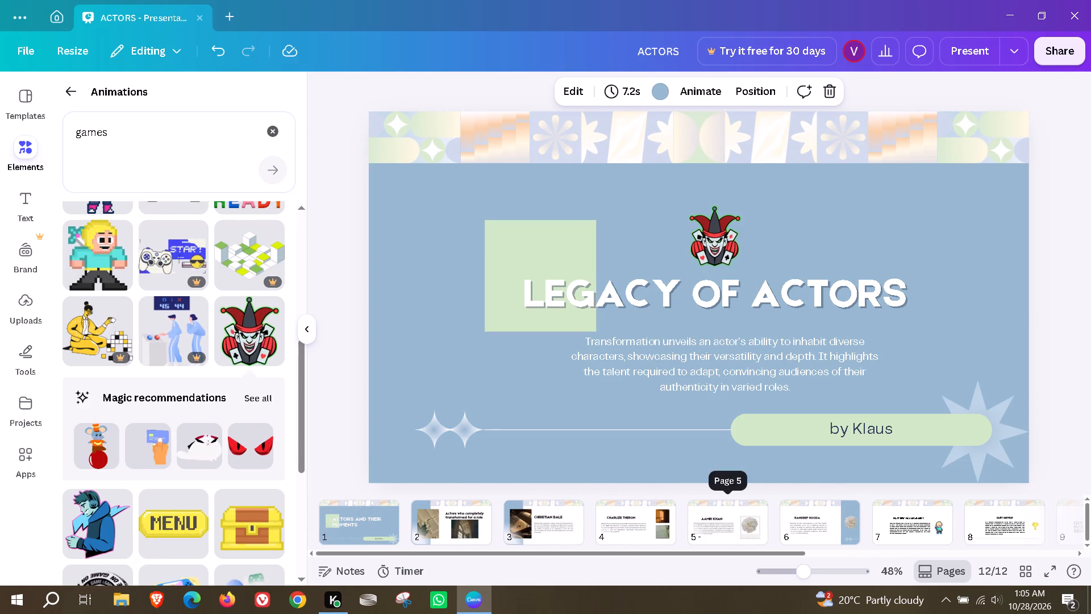
Download the presentation as a PDF and save it as ACTORS.pdf in the Downloads folder.
{"action": "left_click", "coordinate": [1054, 61]}
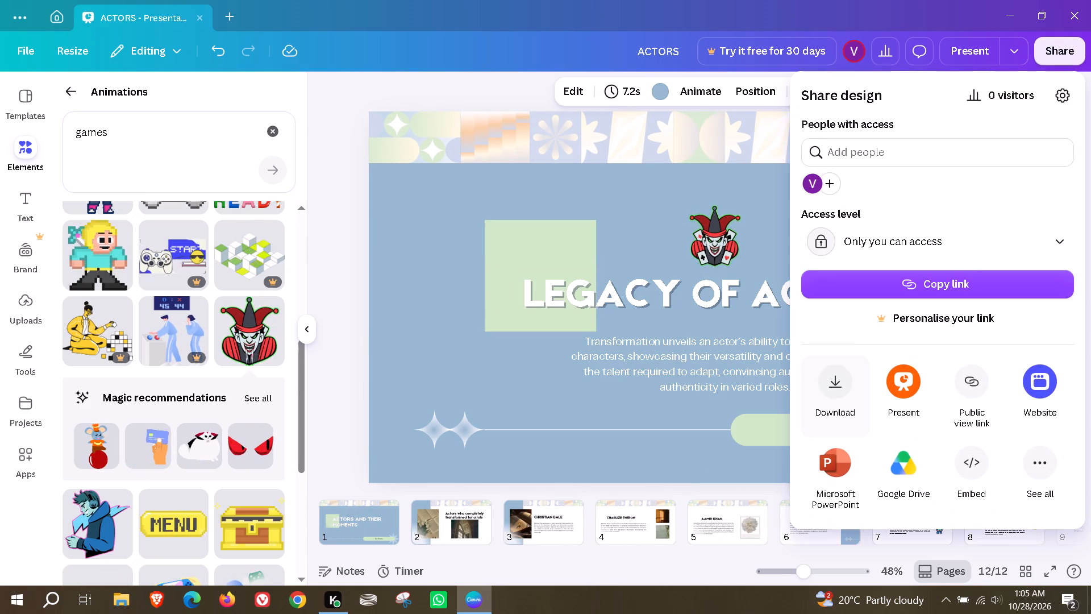
{"action": "left_click", "coordinate": [849, 385]}
{"action": "left_click", "coordinate": [914, 146]}
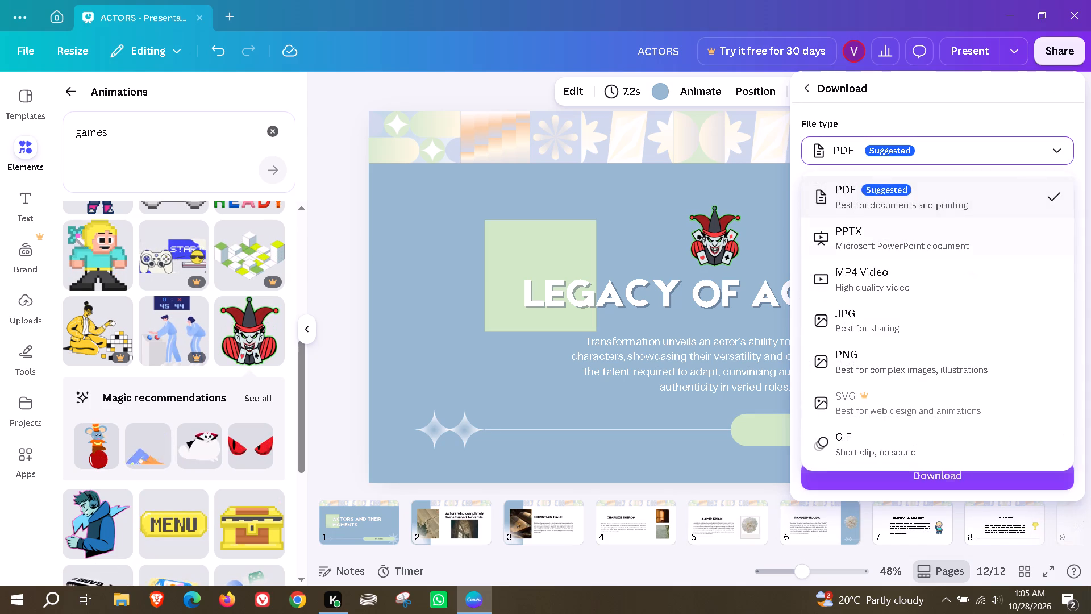
{"action": "left_click", "coordinate": [879, 196]}
{"action": "left_click", "coordinate": [917, 476]}
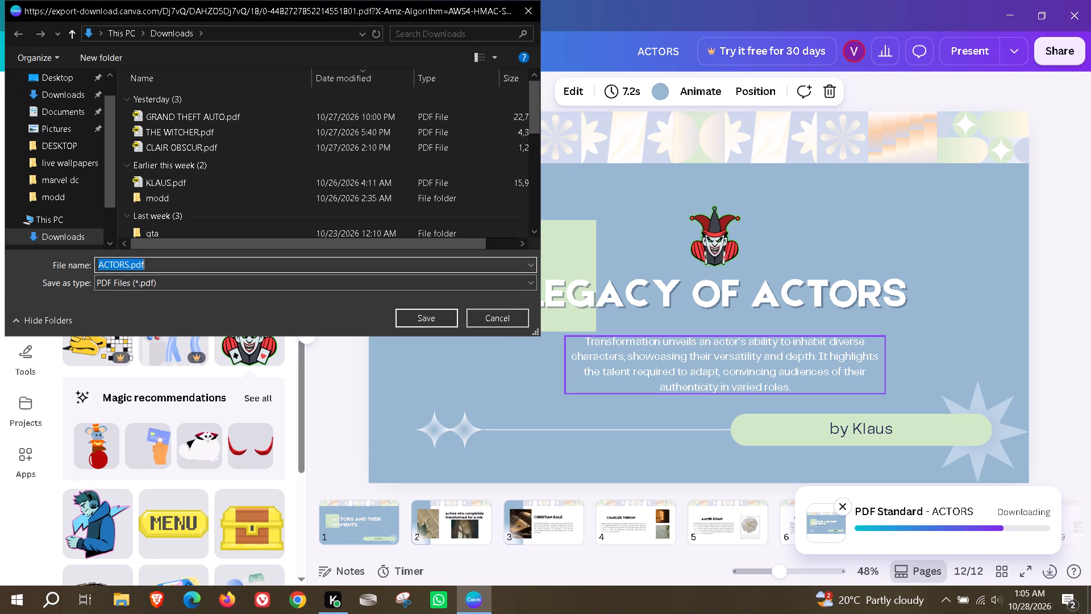
{"action": "left_click", "coordinate": [434, 323]}
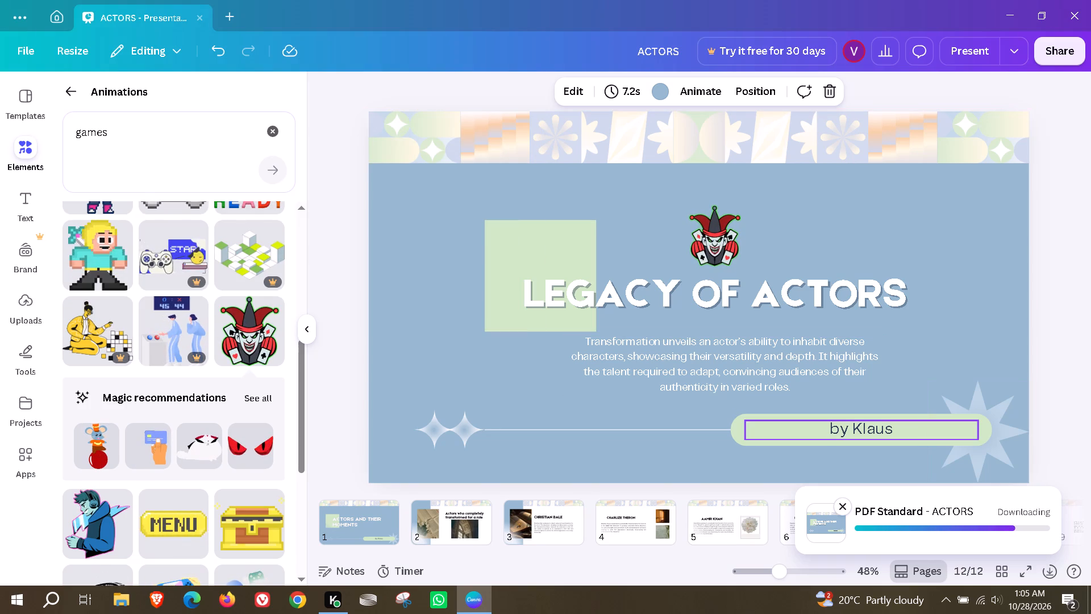